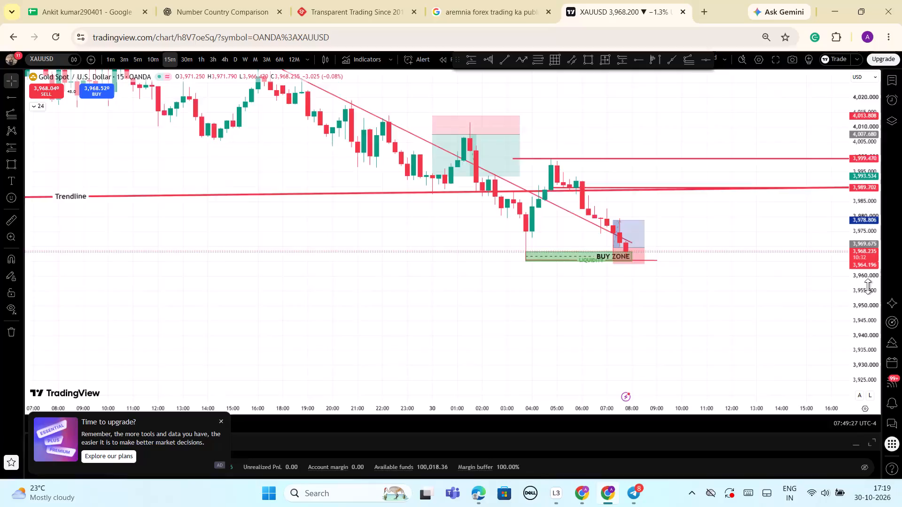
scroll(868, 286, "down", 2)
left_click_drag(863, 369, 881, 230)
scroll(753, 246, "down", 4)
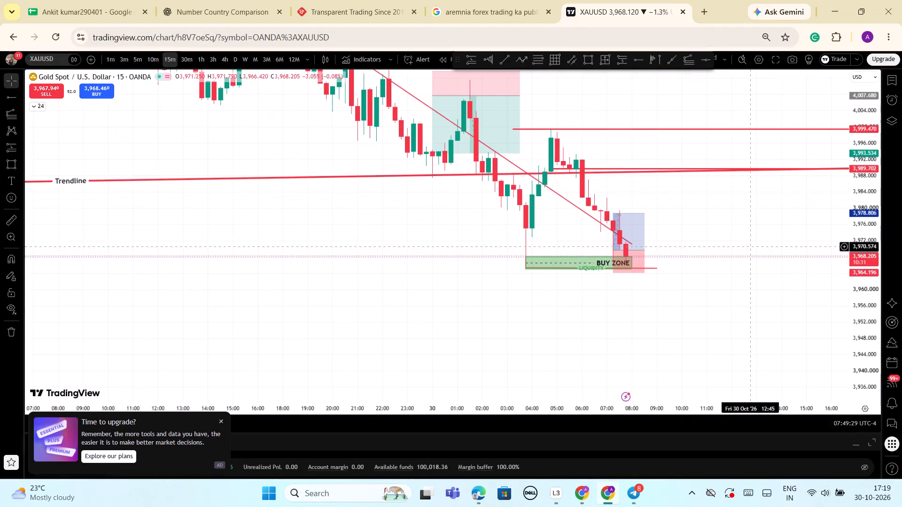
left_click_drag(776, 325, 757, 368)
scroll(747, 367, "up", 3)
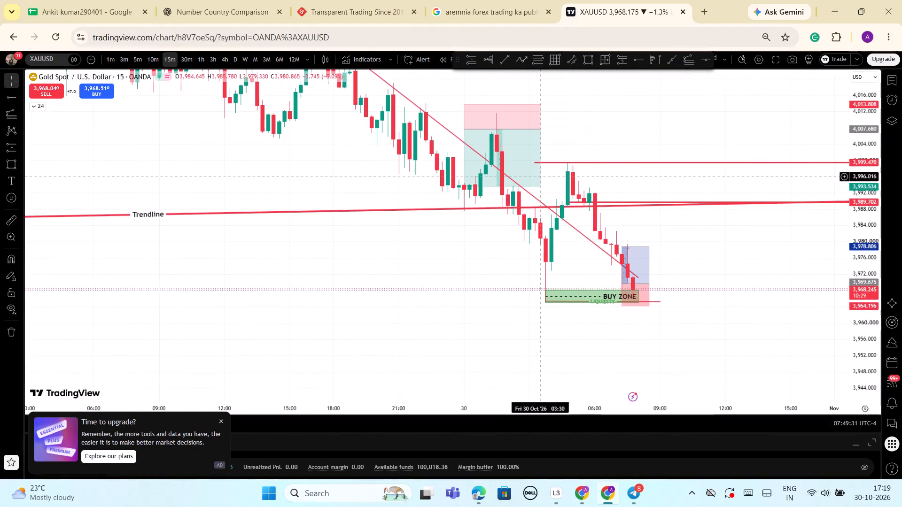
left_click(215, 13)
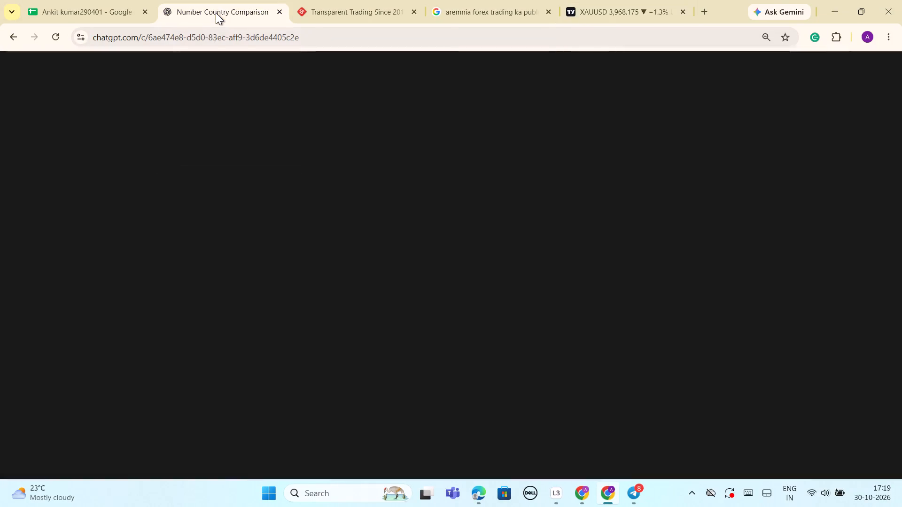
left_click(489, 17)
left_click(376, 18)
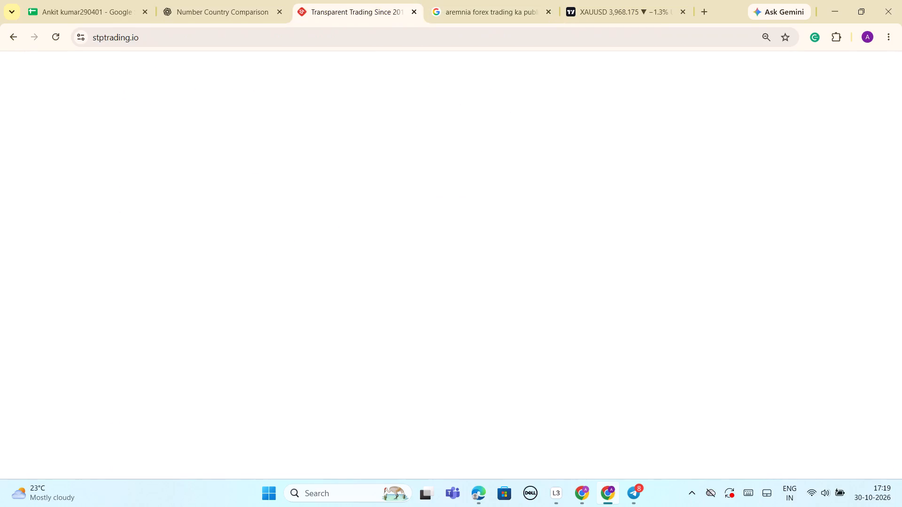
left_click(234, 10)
Switch to the Google Sheets contact workbook and look through the call sheet's phone numbers, countries, call statuses and notes down to the India trader and lead rows.
left_click(69, 9)
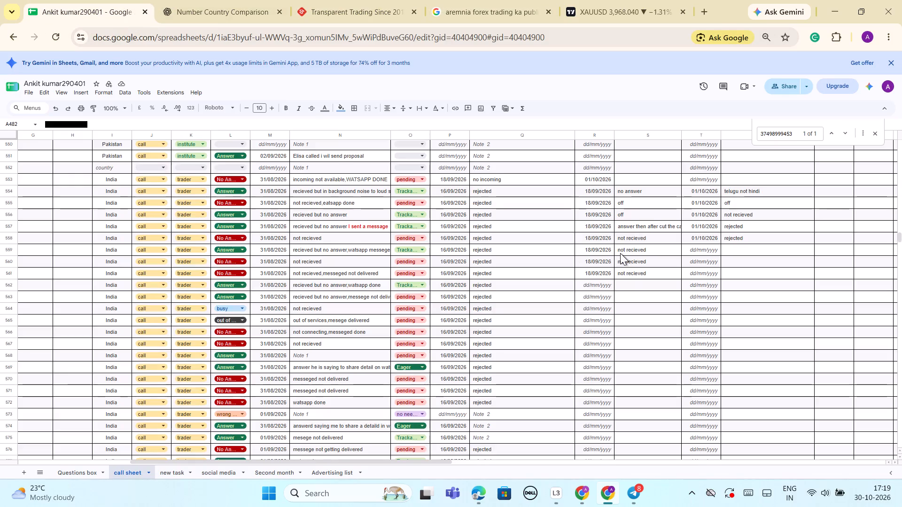
scroll(184, 382, "down", 1)
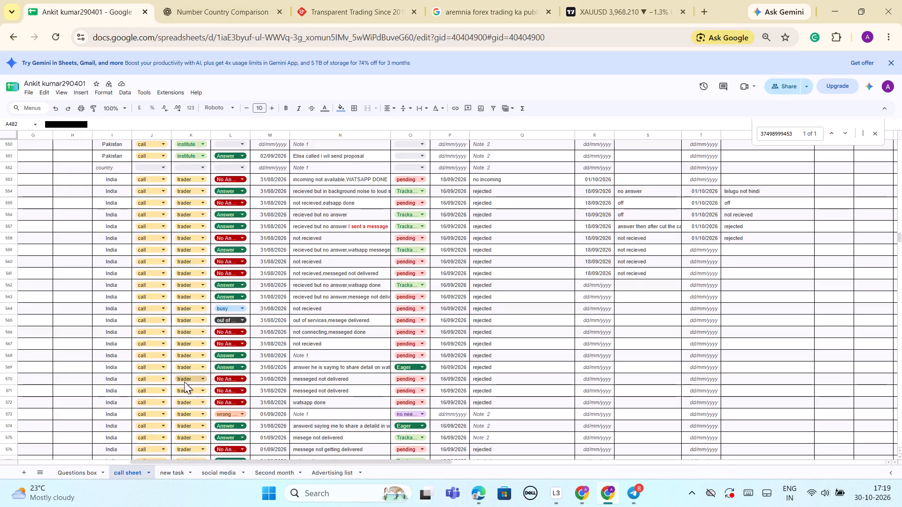
scroll(184, 382, "down", 1)
scroll(184, 382, "up", 2)
left_click_drag(271, 462, 229, 453)
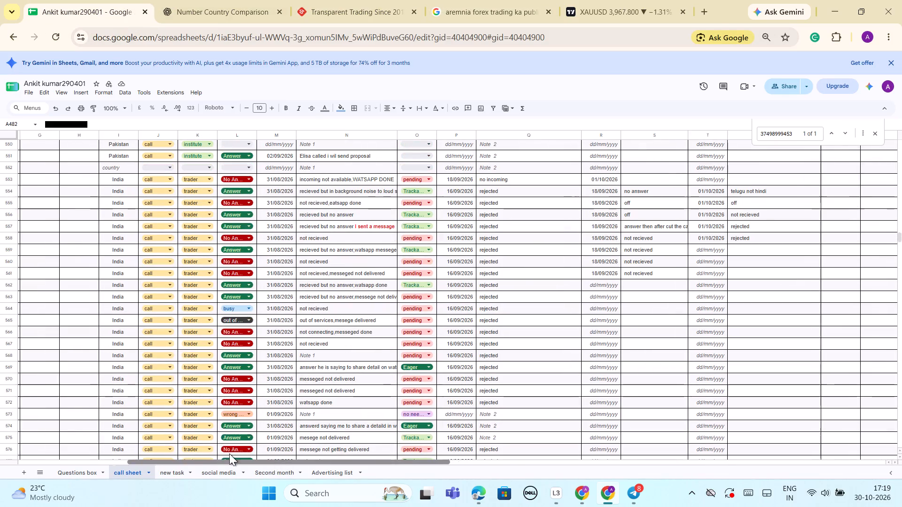
left_click_drag(229, 453, 15, 433)
scroll(264, 363, "up", 1)
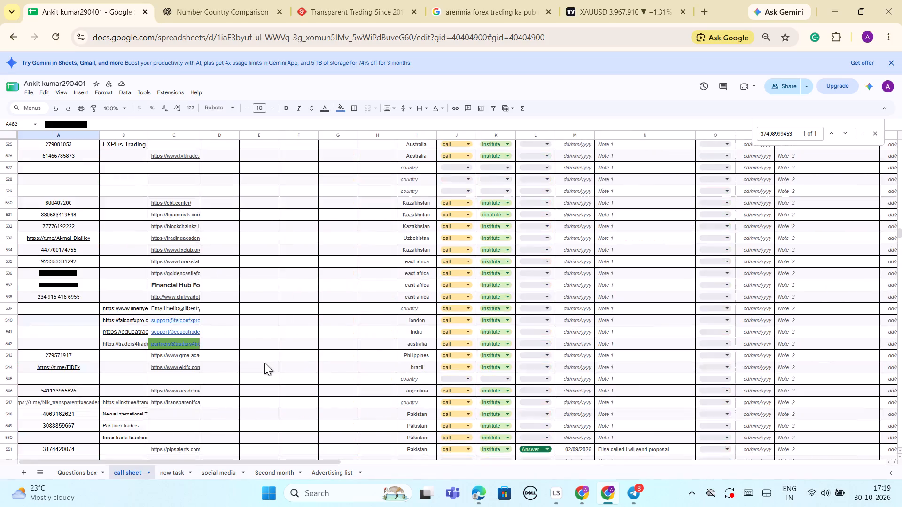
scroll(264, 363, "down", 6)
scroll(264, 363, "up", 1)
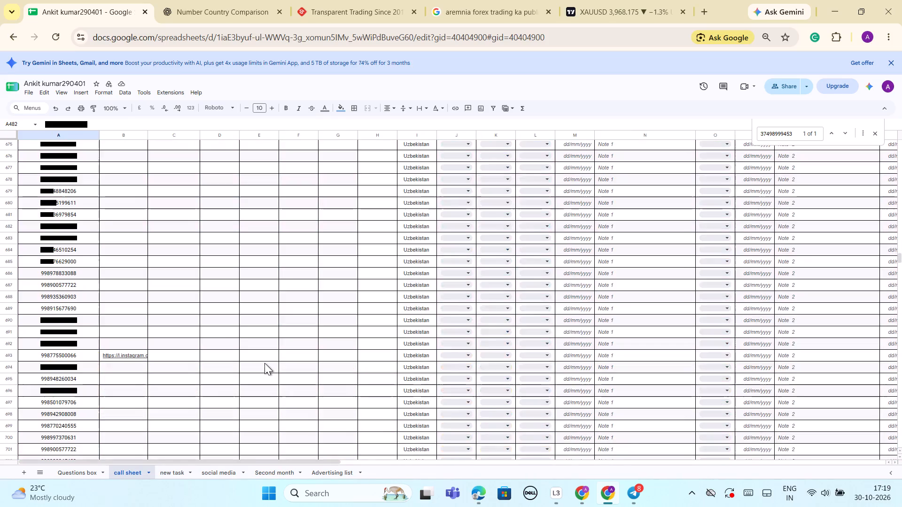
scroll(264, 363, "down", 9)
scroll(264, 362, "up", 3)
scroll(264, 362, "down", 1)
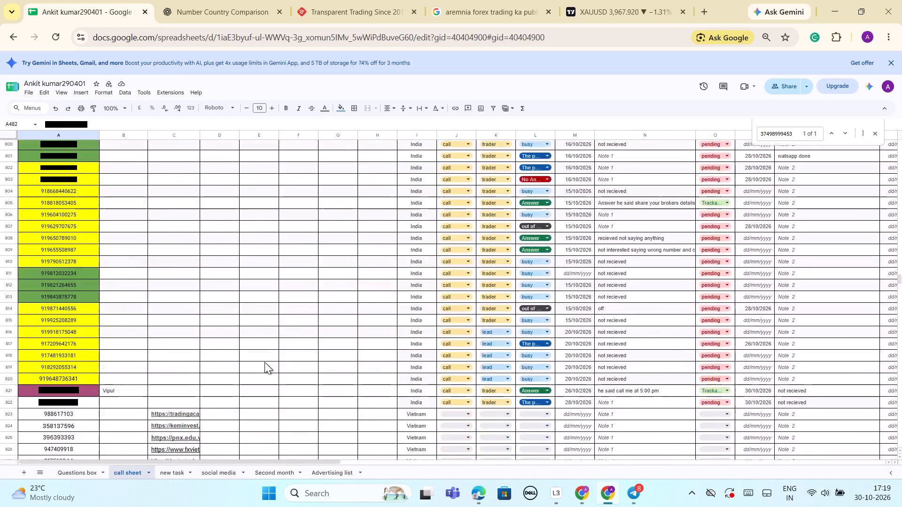
scroll(264, 362, "up", 3)
scroll(264, 362, "down", 1)
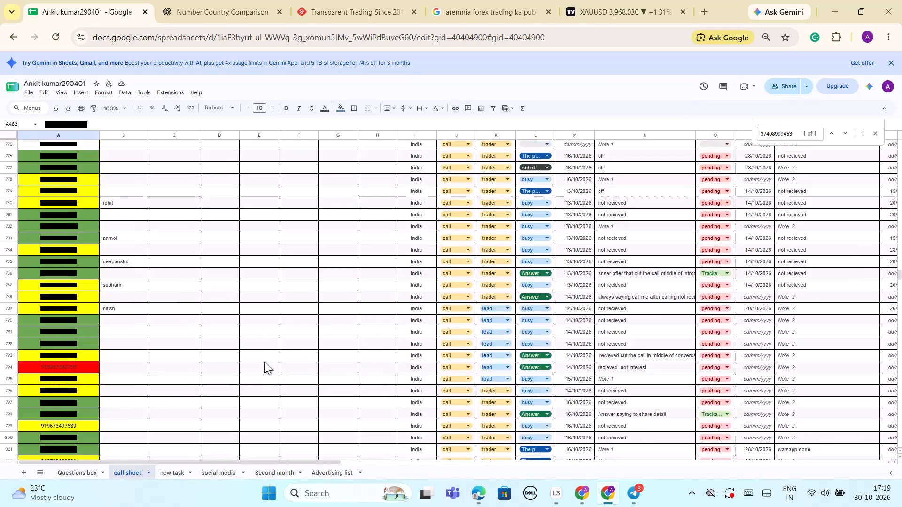
scroll(264, 362, "up", 1)
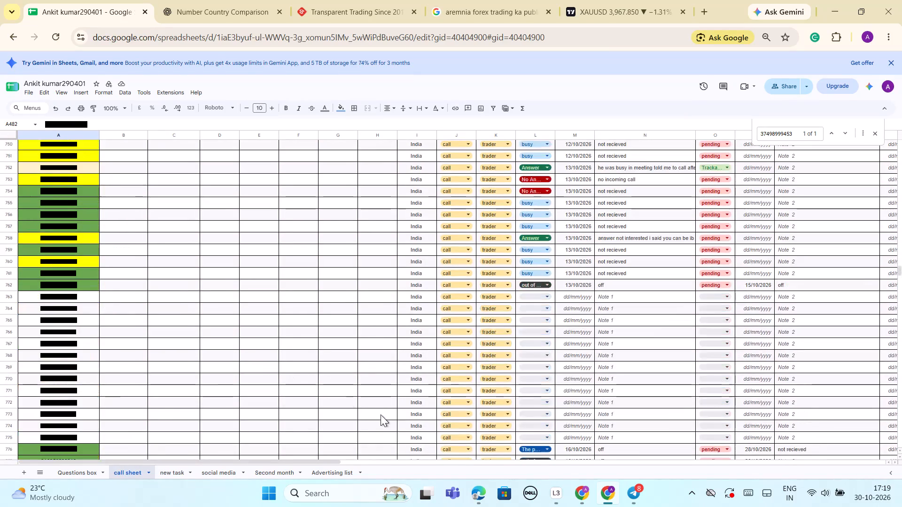
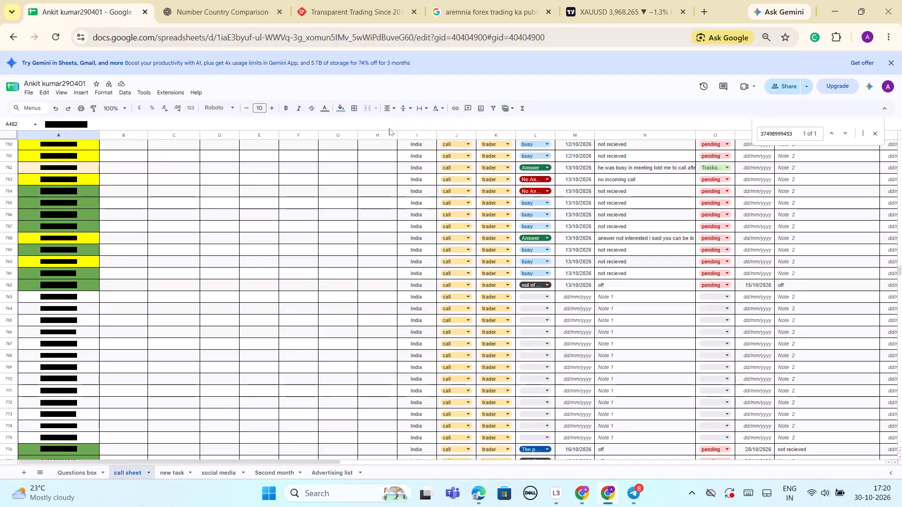
left_click(85, 299)
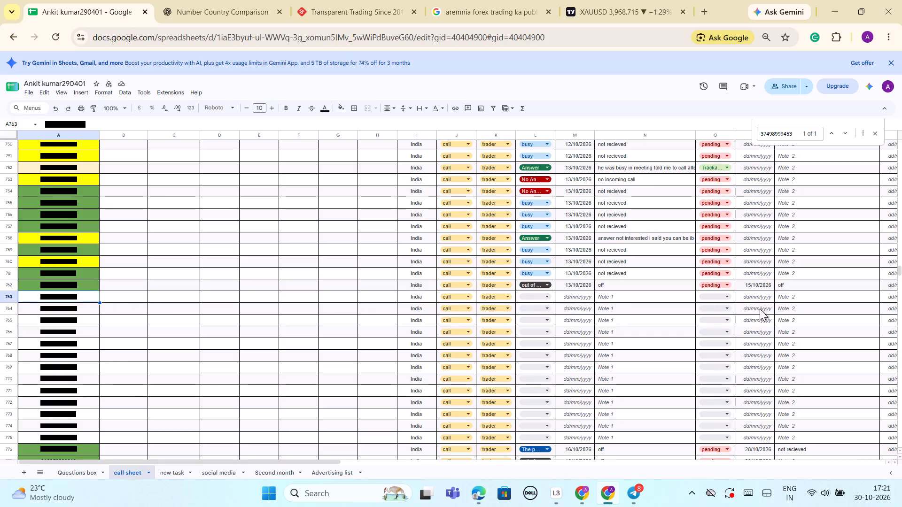
left_click_drag(335, 461, 412, 466)
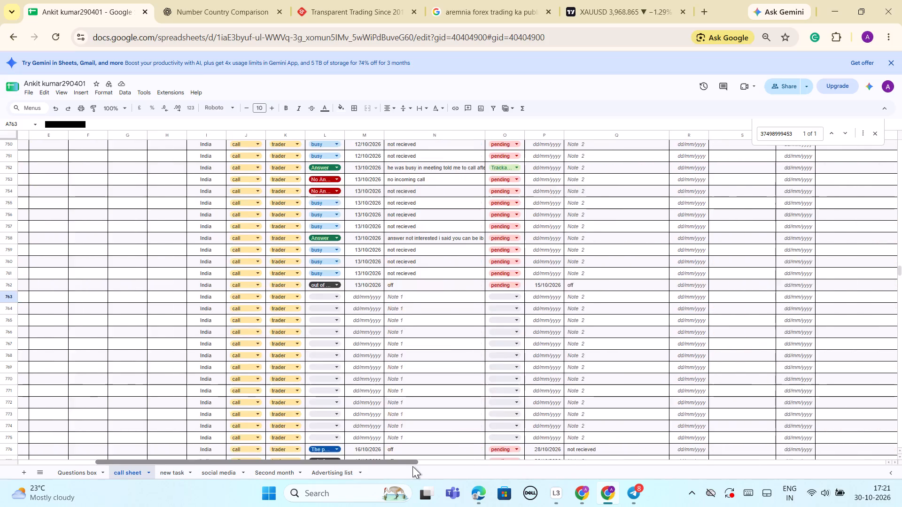
left_click_drag(412, 466, 327, 472)
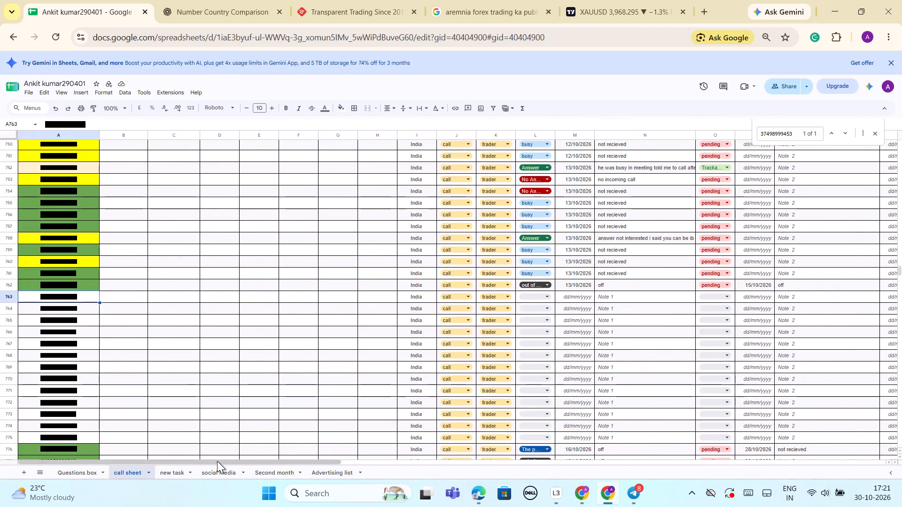
scroll(180, 376, "down", 4)
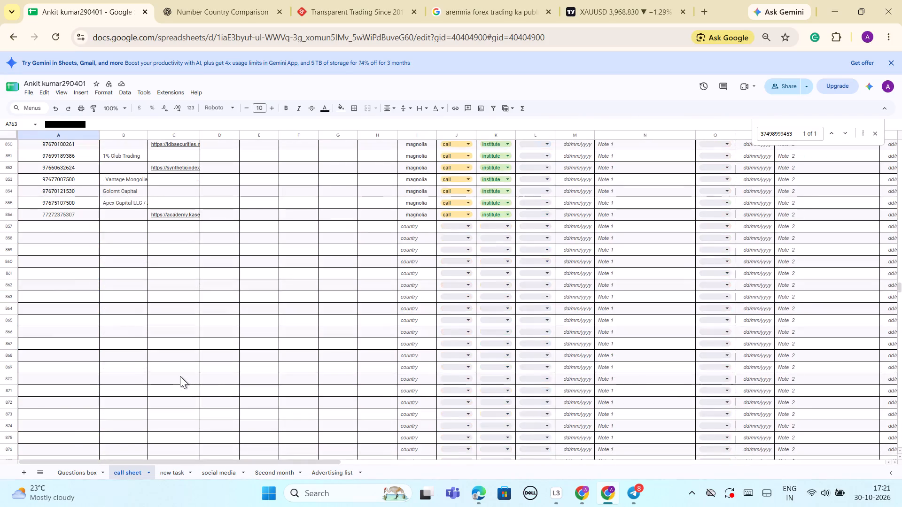
scroll(180, 376, "up", 3)
scroll(180, 376, "down", 1)
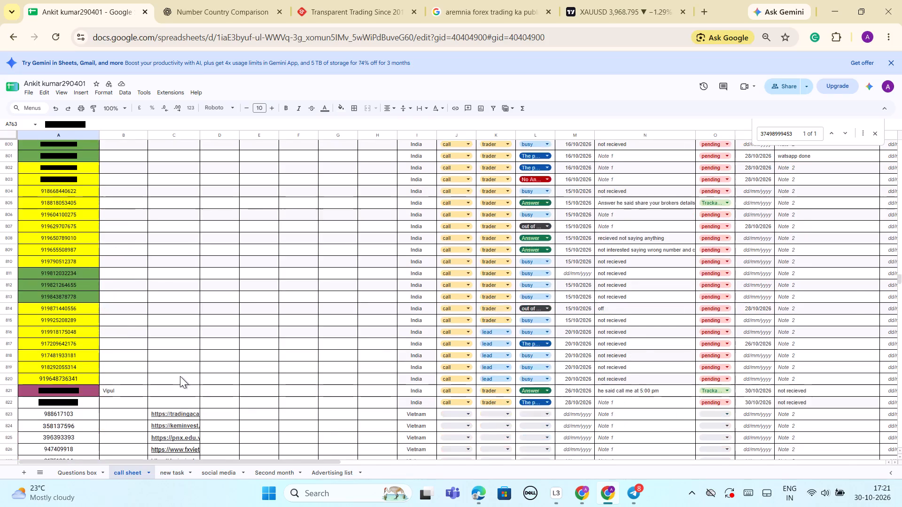
scroll(180, 376, "down", 1)
scroll(180, 376, "up", 2)
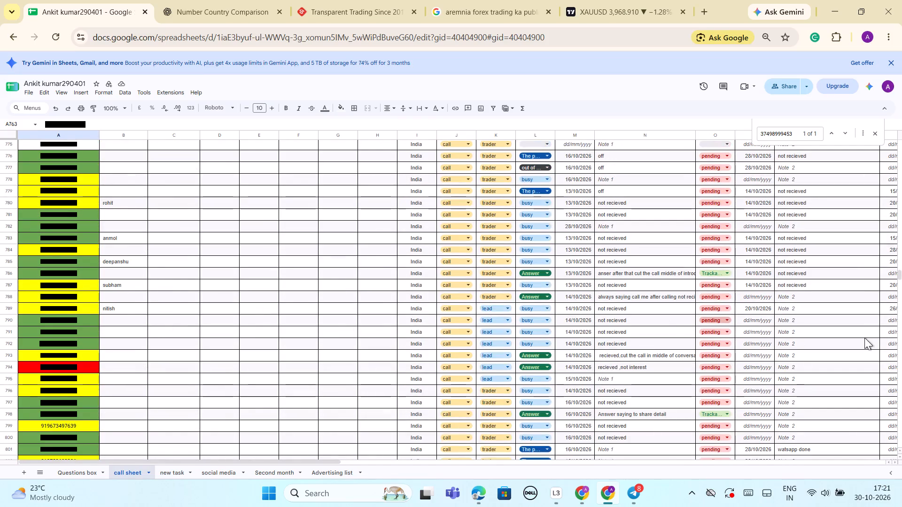
left_click(312, 462)
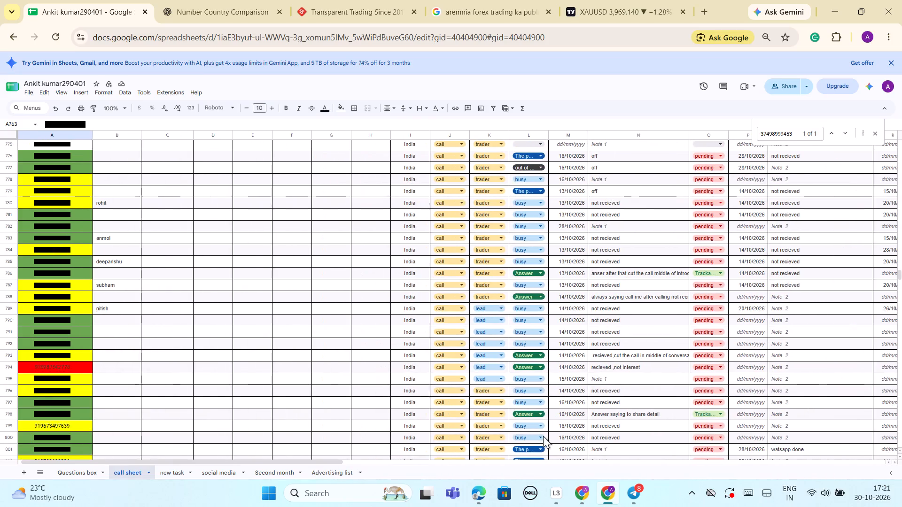
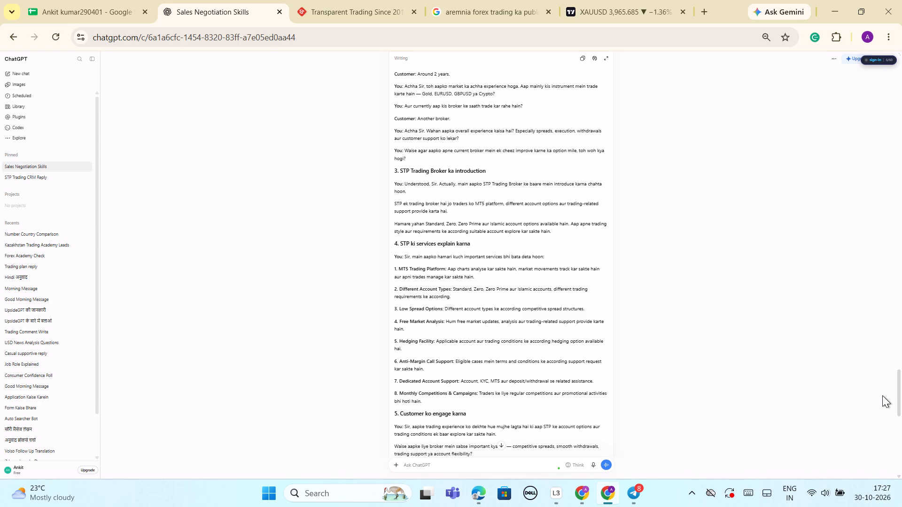
In the call sheet, log row 775's call with status The phone is off, date 30/10/2026 and first note "off".
left_click(113, 15)
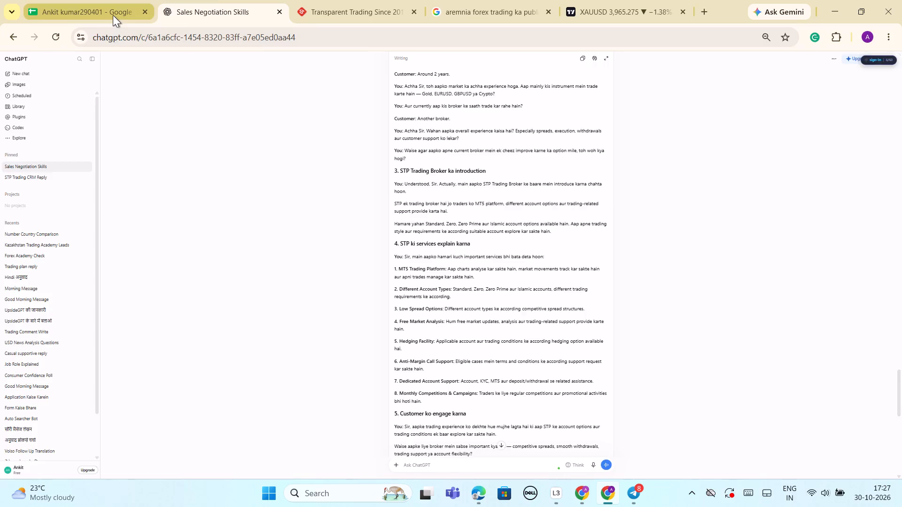
left_click(68, 212)
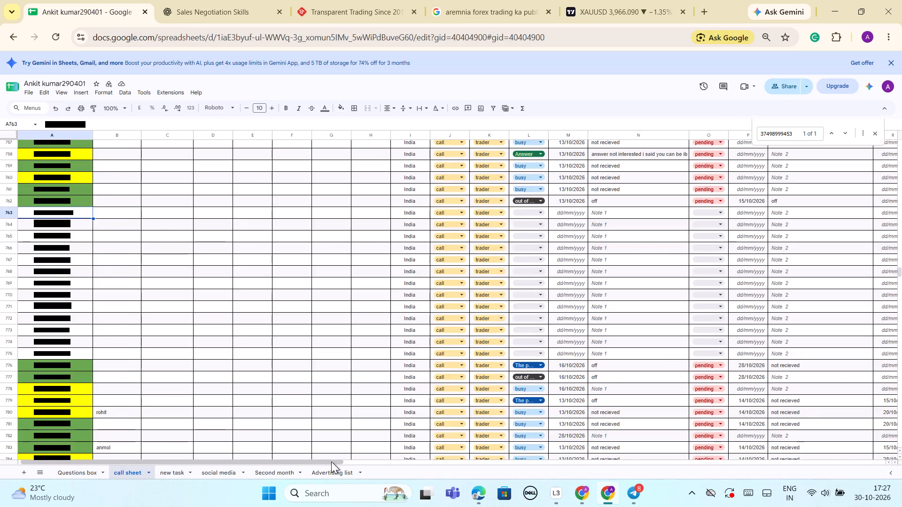
left_click_drag(331, 461, 317, 464)
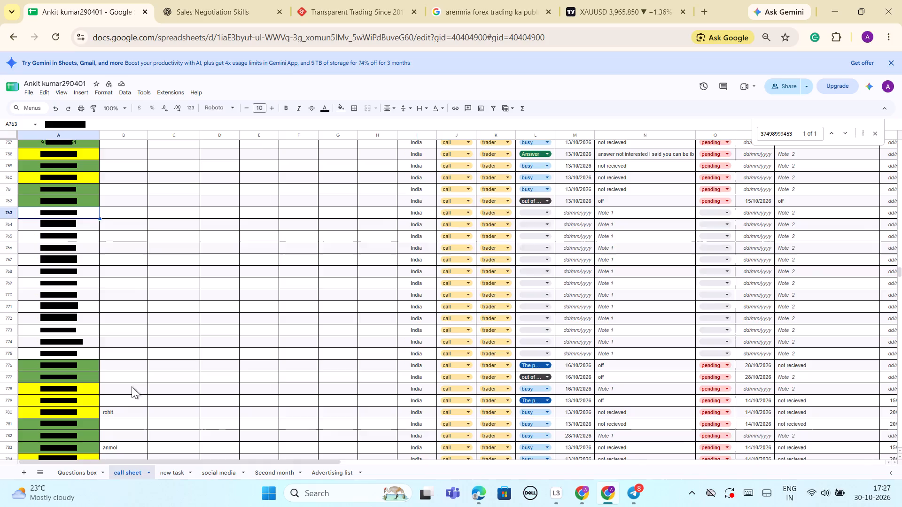
left_click(84, 348)
left_click(87, 356)
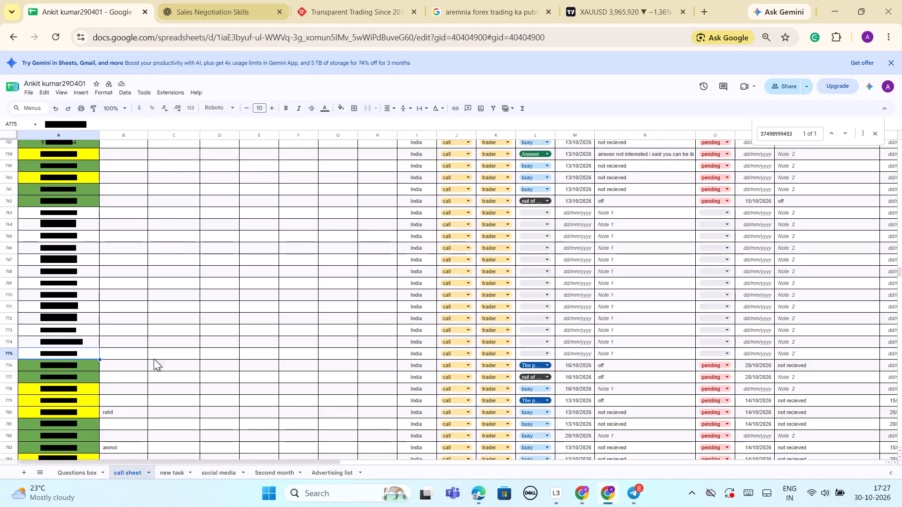
left_click(548, 354)
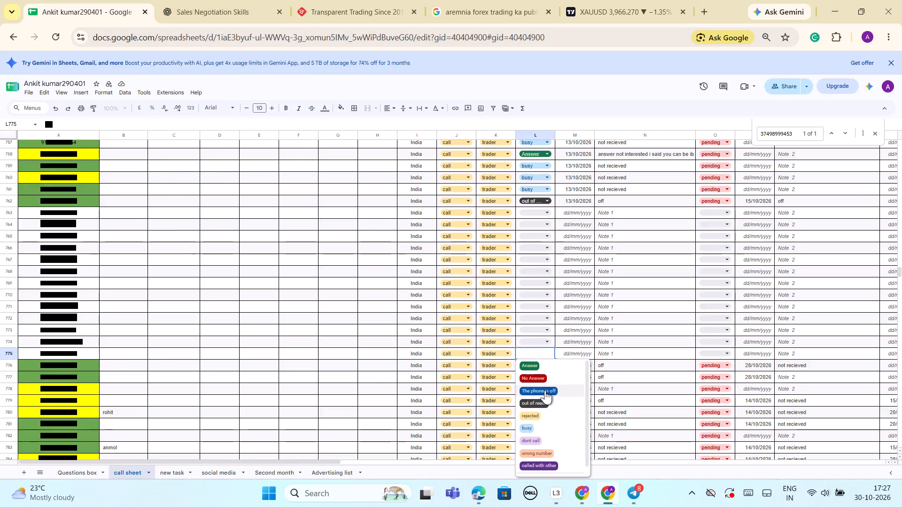
left_click(545, 390)
double_click(581, 354)
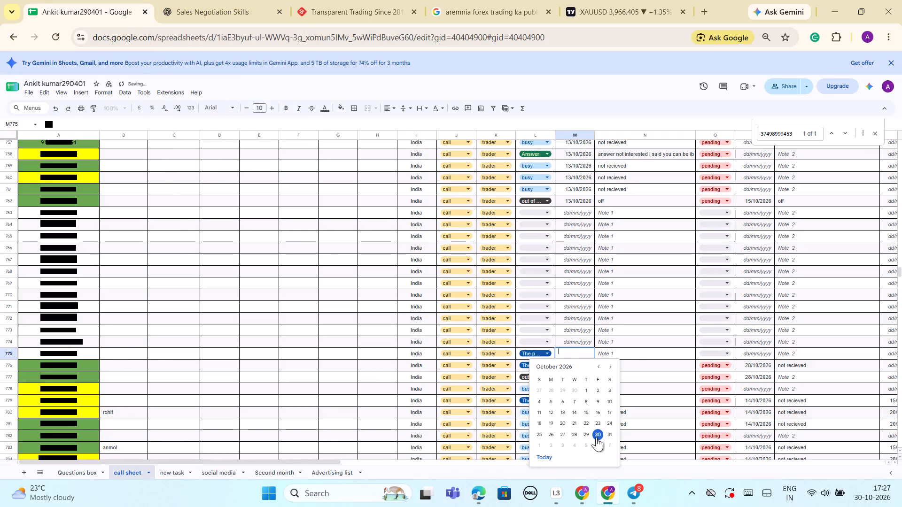
left_click(599, 434)
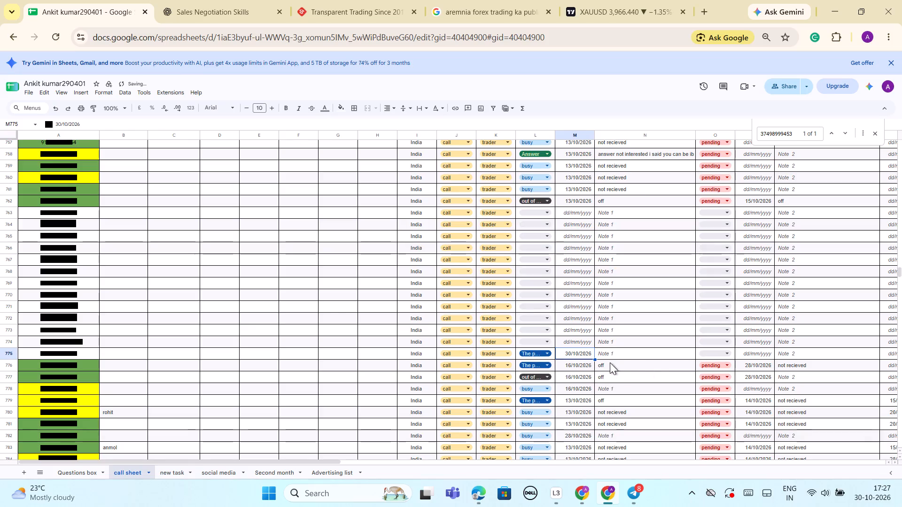
left_click(610, 356)
type("off")
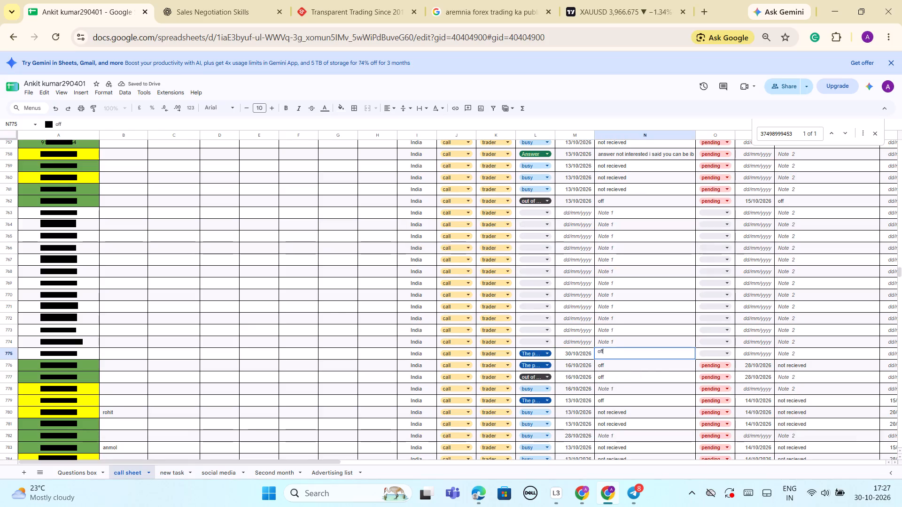
left_click(236, 286)
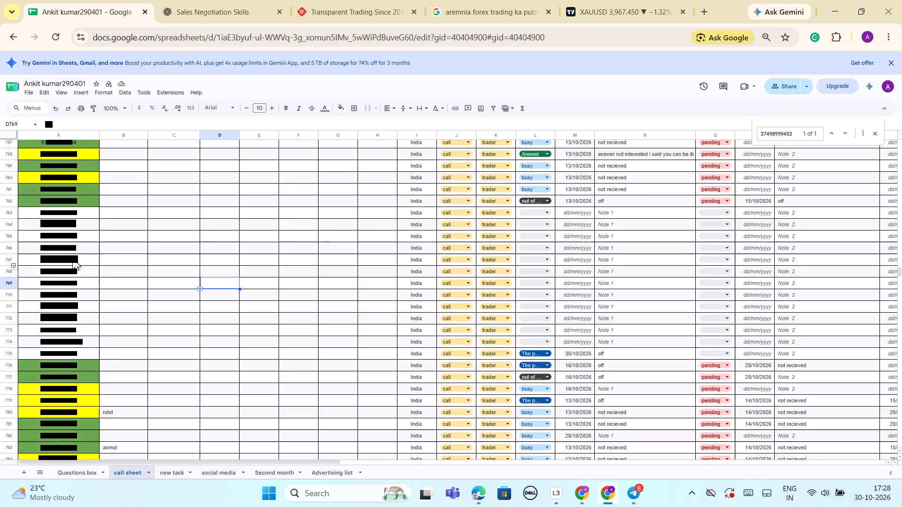
left_click(64, 343)
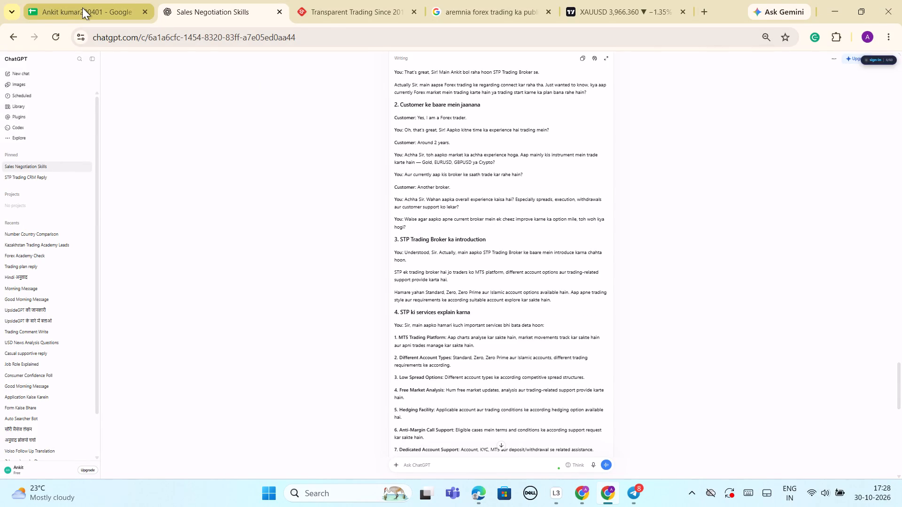
Log row 774's call as busy on 30/10/2026, copying the note "not recieved" from row 780 into its first note.
left_click(82, 8)
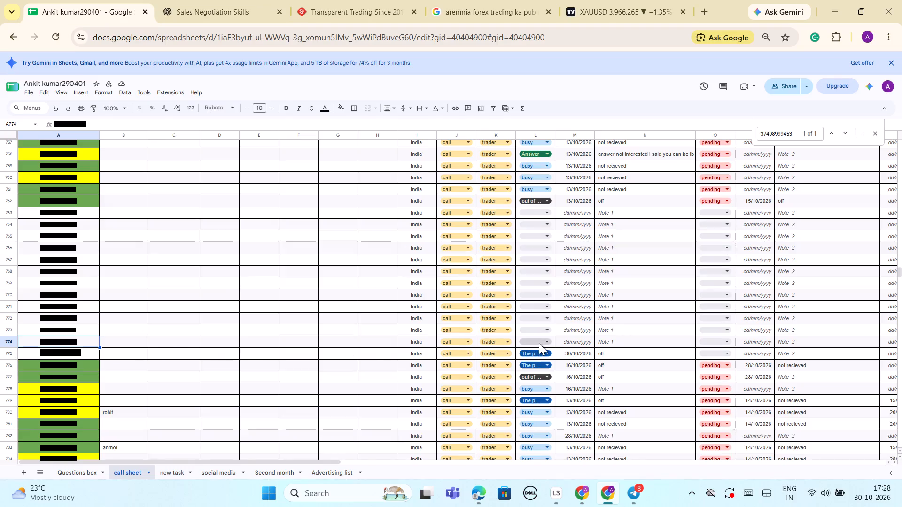
left_click(548, 343)
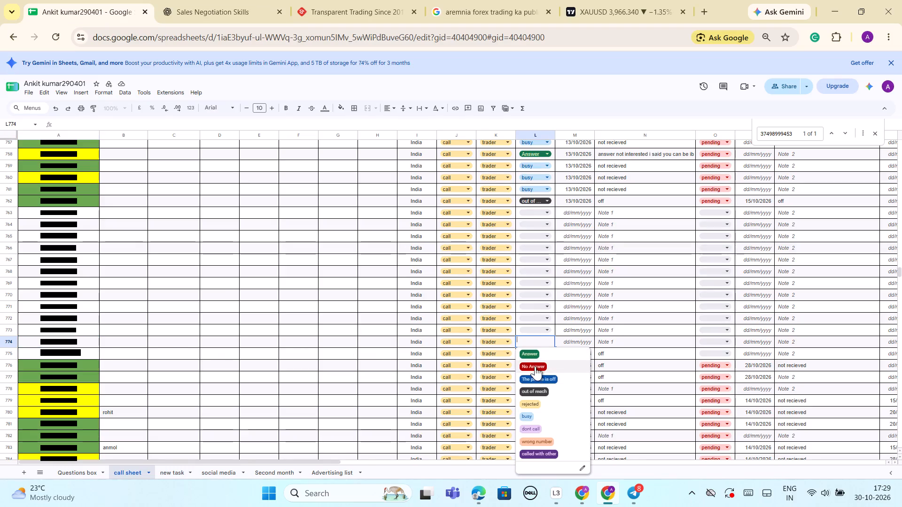
left_click(530, 415)
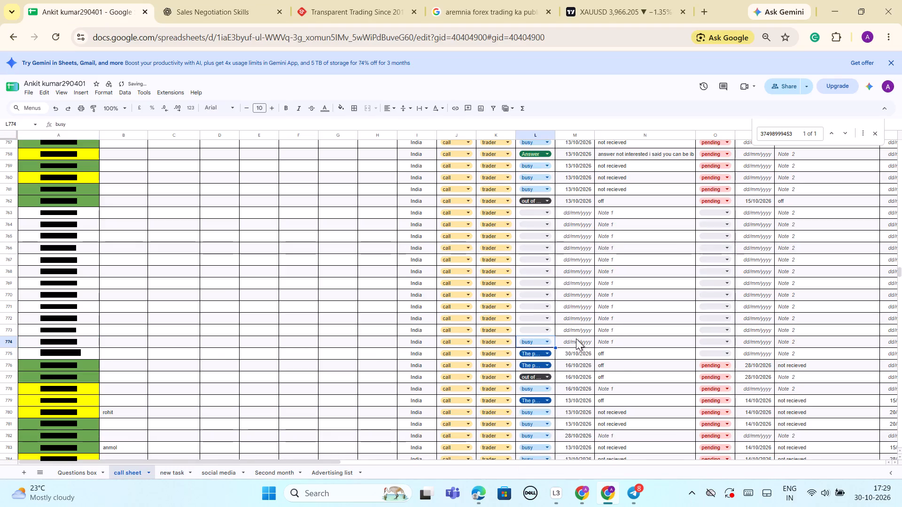
double_click(576, 339)
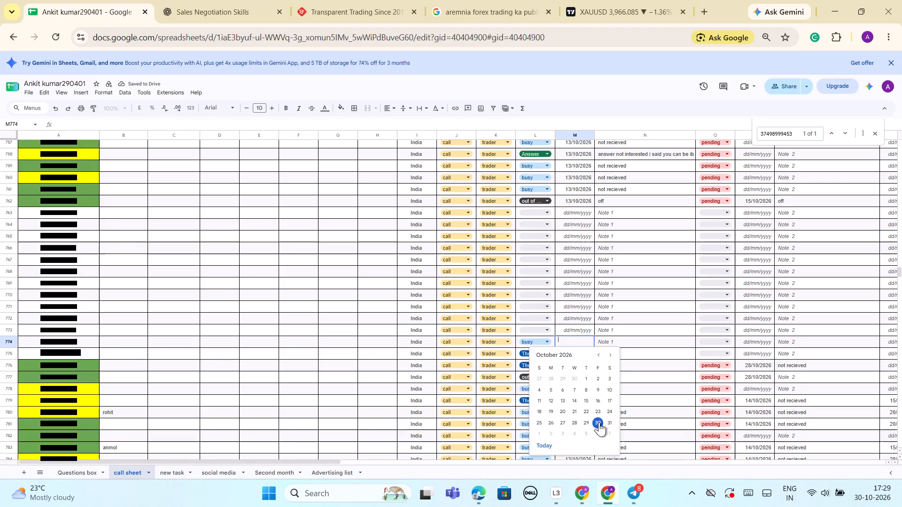
left_click(599, 422)
left_click(615, 411)
right_click(615, 412)
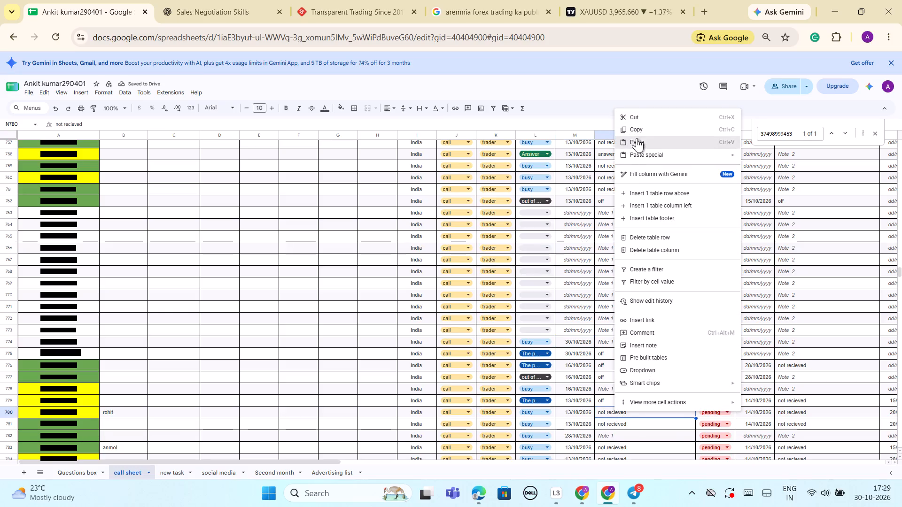
left_click(637, 131)
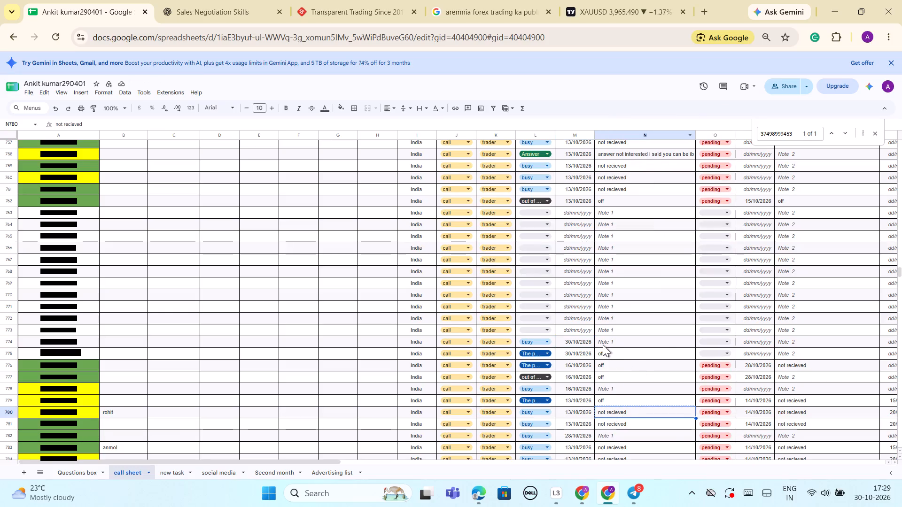
left_click(603, 345)
right_click(607, 343)
left_click(634, 206)
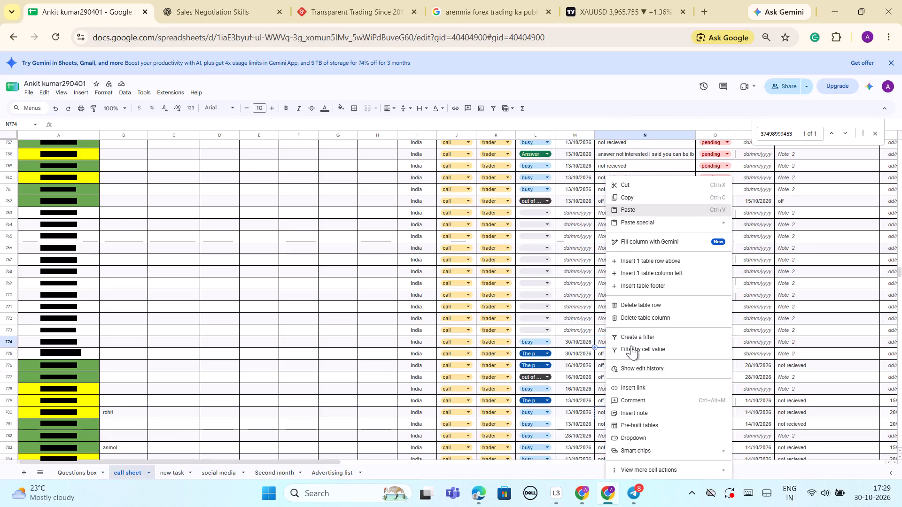
left_click(614, 354)
left_click(634, 326)
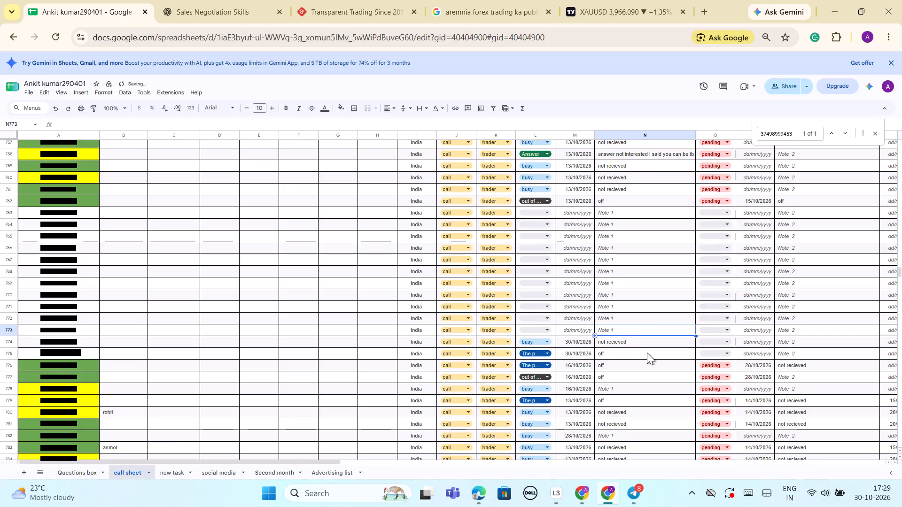
Mark the calls in rows 775 and 774 of the call sheet as pending.
left_click(727, 353)
left_click(713, 415)
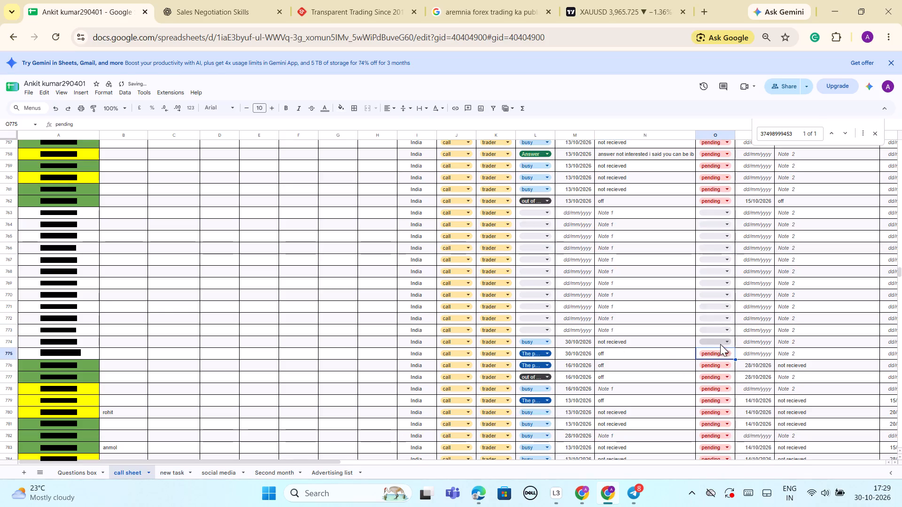
left_click(727, 341)
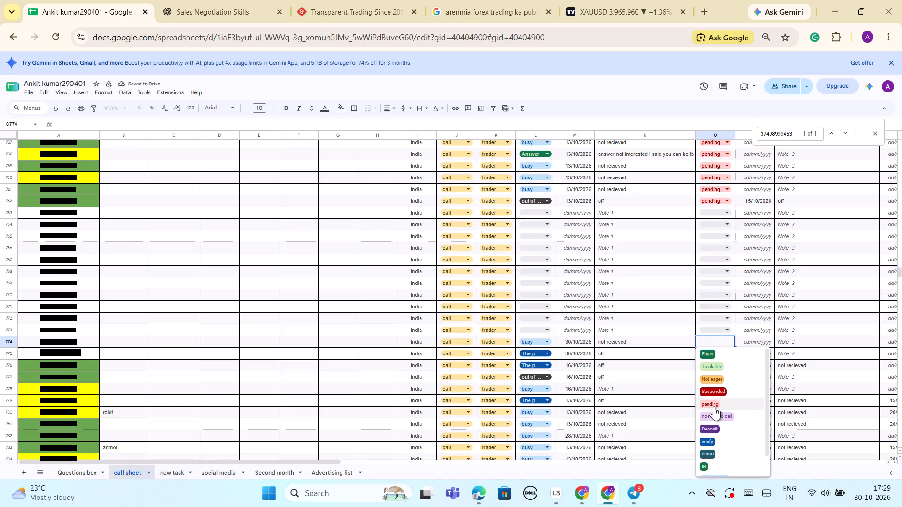
left_click(716, 402)
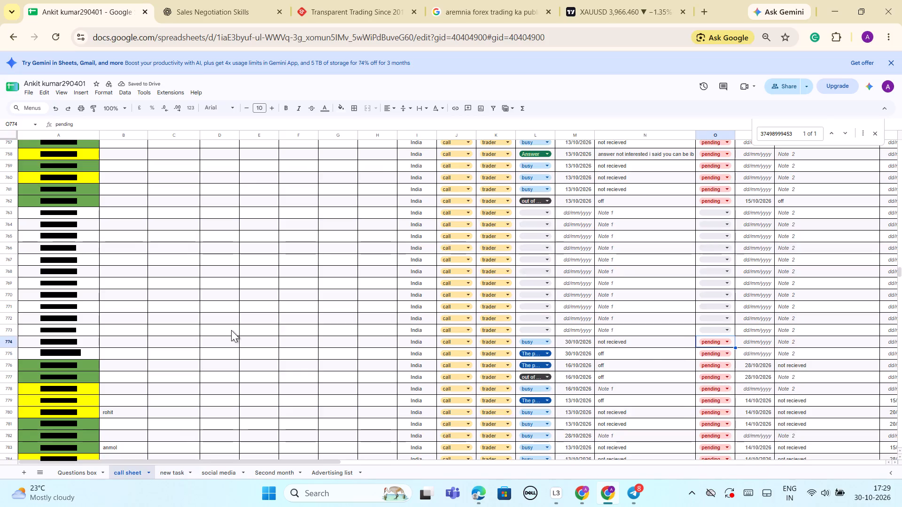
Copy row 775's contact number from the call sheet and switch to the STP CRM in Microsoft Edge.
left_click(74, 342)
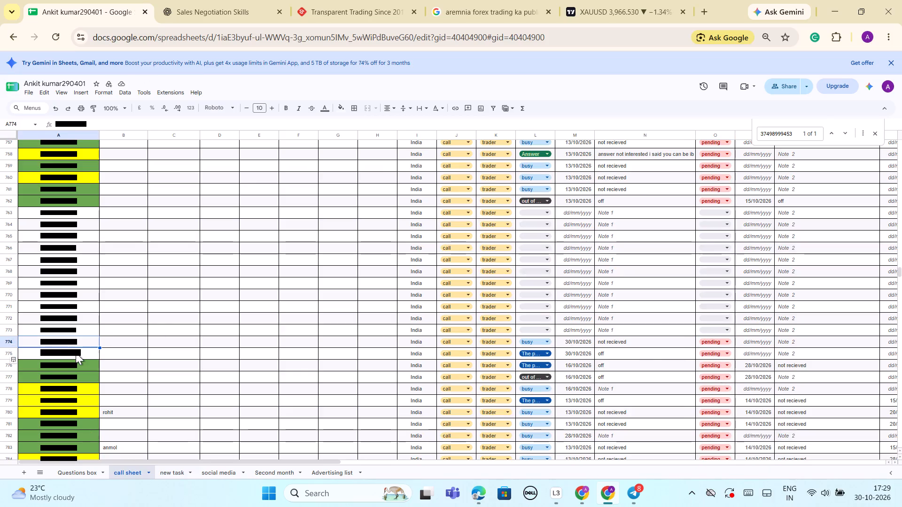
left_click(76, 353)
right_click(73, 355)
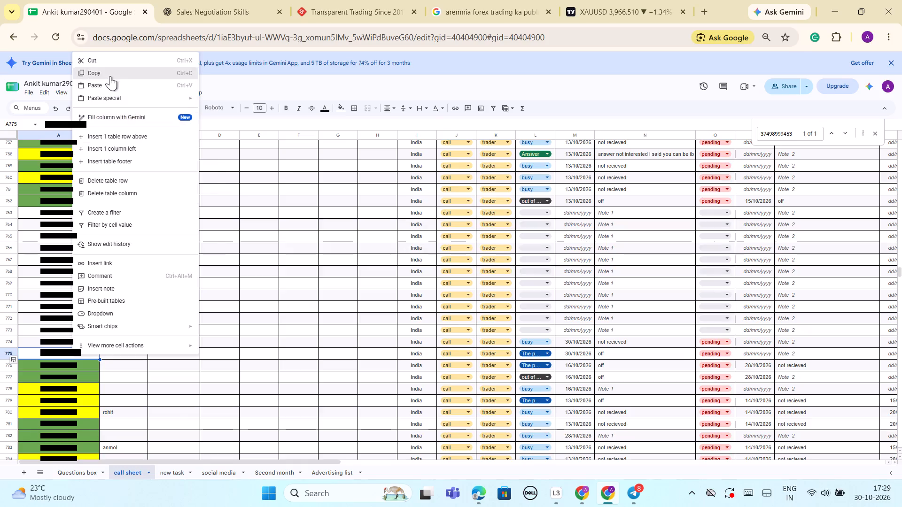
left_click(110, 76)
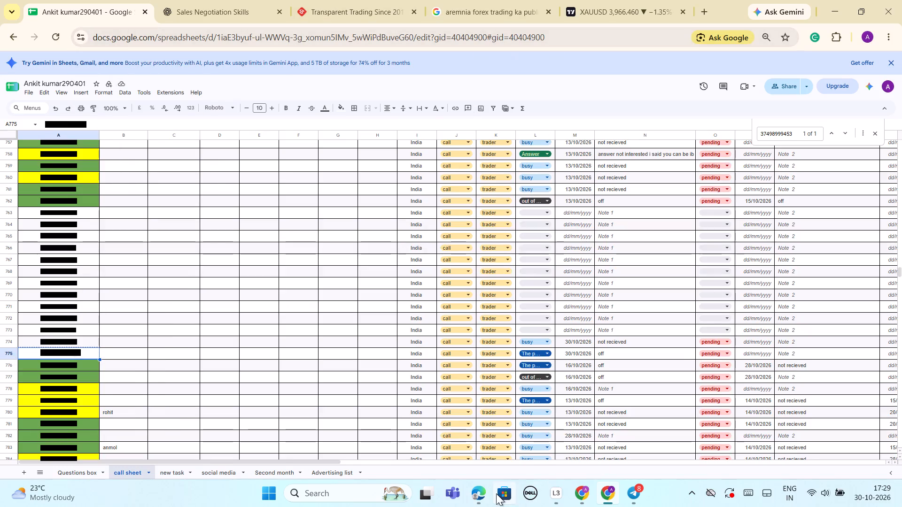
left_click(474, 495)
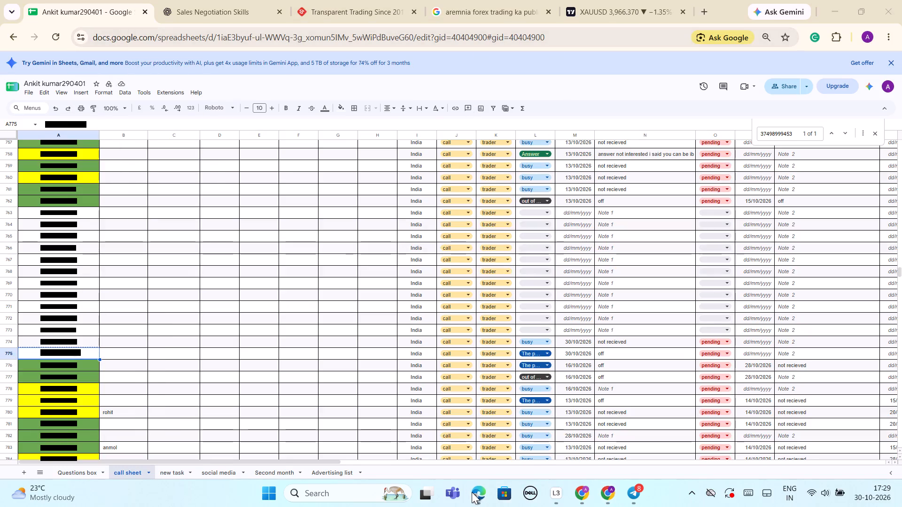
left_click(476, 496)
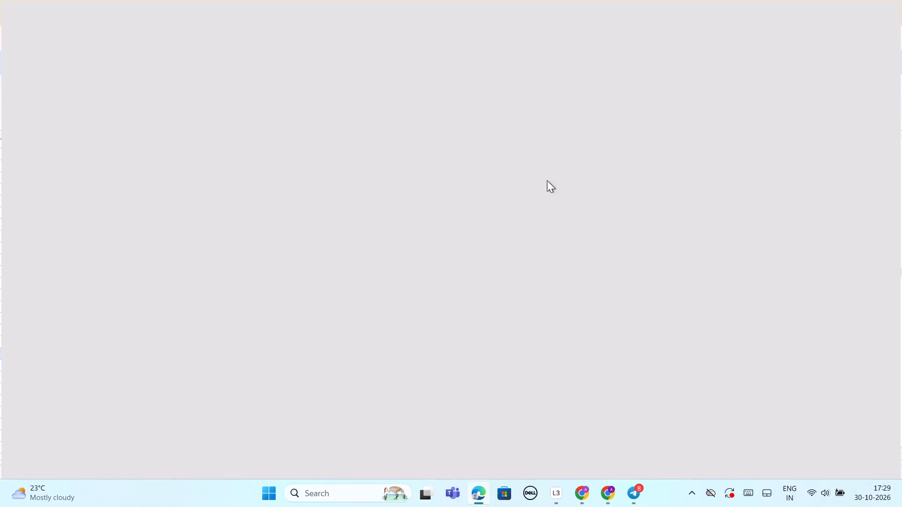
left_click(481, 493)
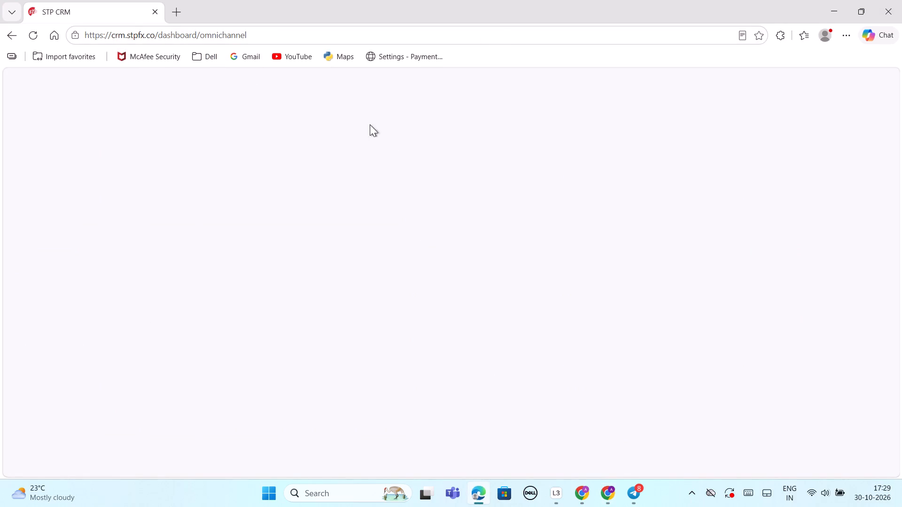
Filter the CRM messaging inbox to my own WhatsApp conversations.
scroll(443, 124, "down", 1)
scroll(443, 124, "up", 1)
scroll(443, 124, "down", 3)
scroll(443, 124, "up", 3)
left_click(272, 215)
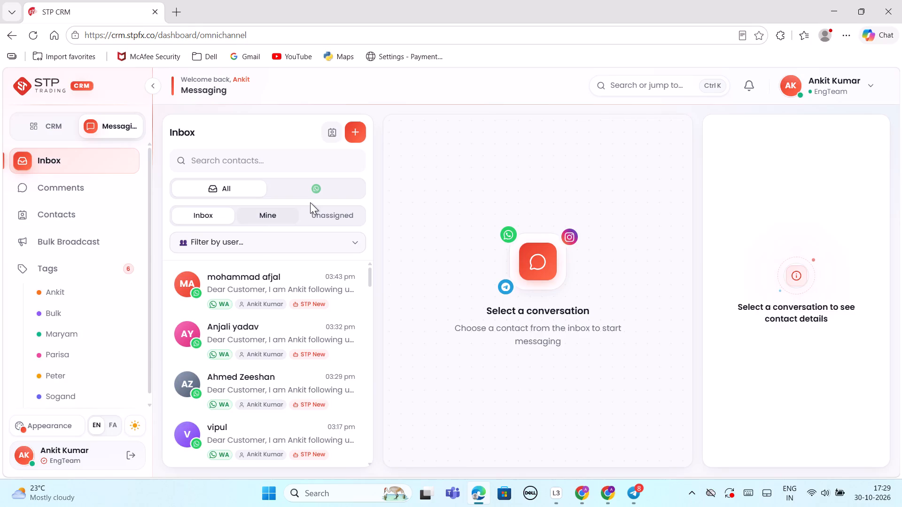
left_click(311, 192)
Search the existing message contacts for row 775's copied number, and close the contact search.
left_click(332, 134)
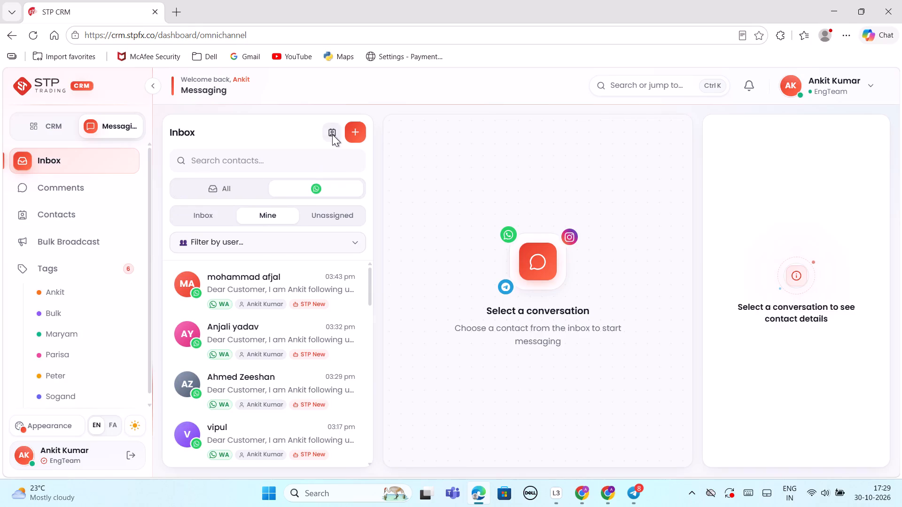
left_click(441, 200)
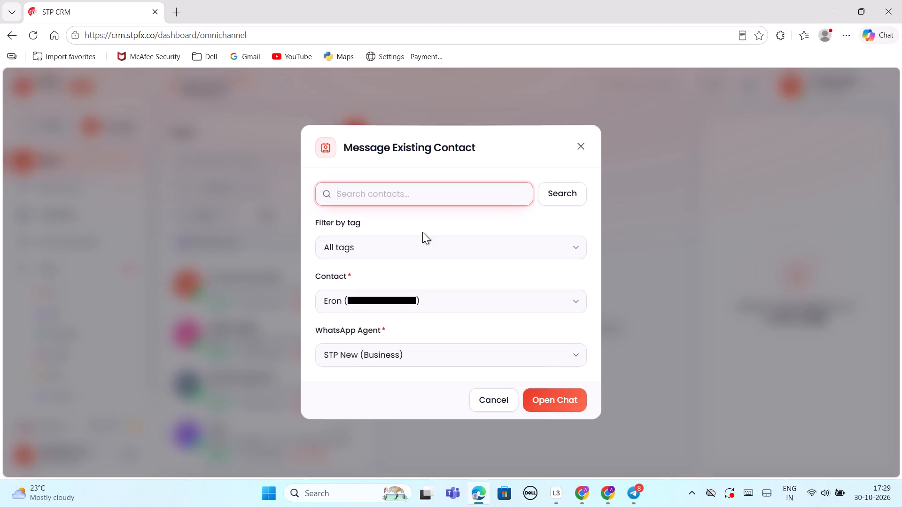
right_click(411, 194)
left_click(444, 293)
left_click(558, 193)
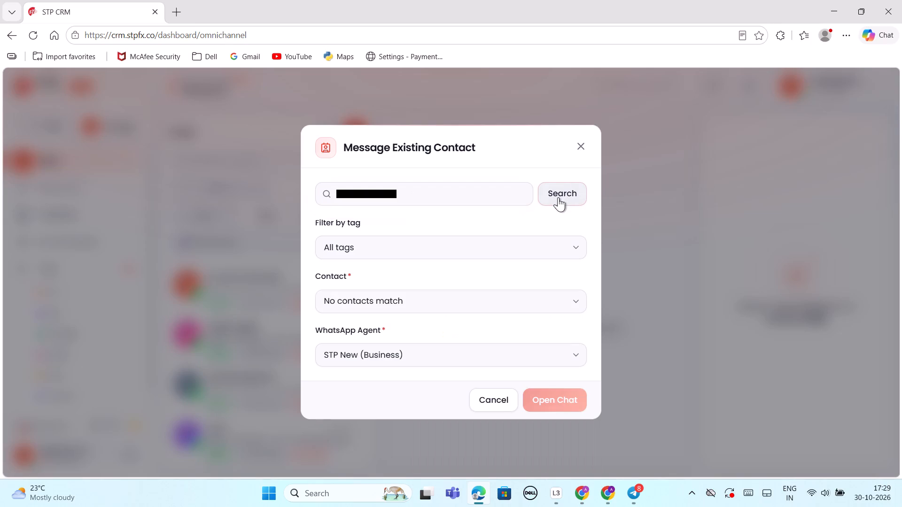
left_click(580, 144)
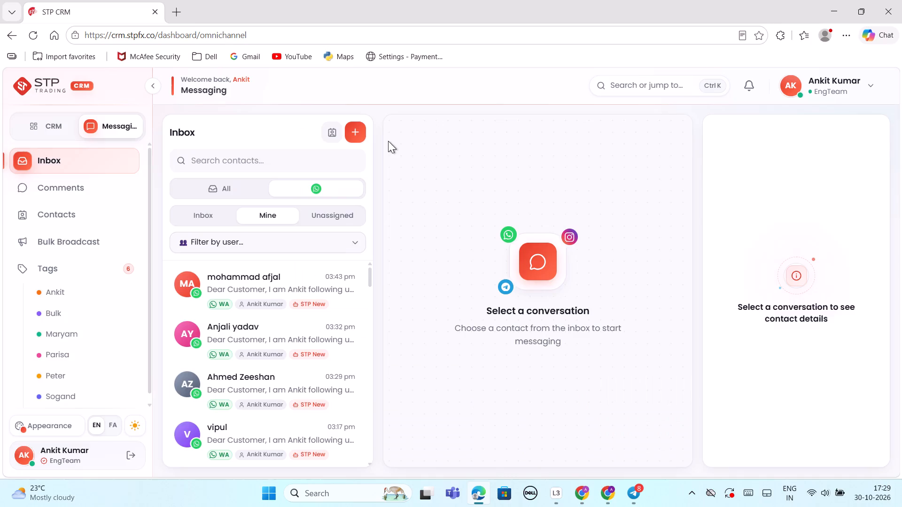
Start a new WhatsApp chat named "lead ankit" with row 775's copied number, close the template chooser and refresh the chat.
left_click(360, 137)
left_click(412, 198)
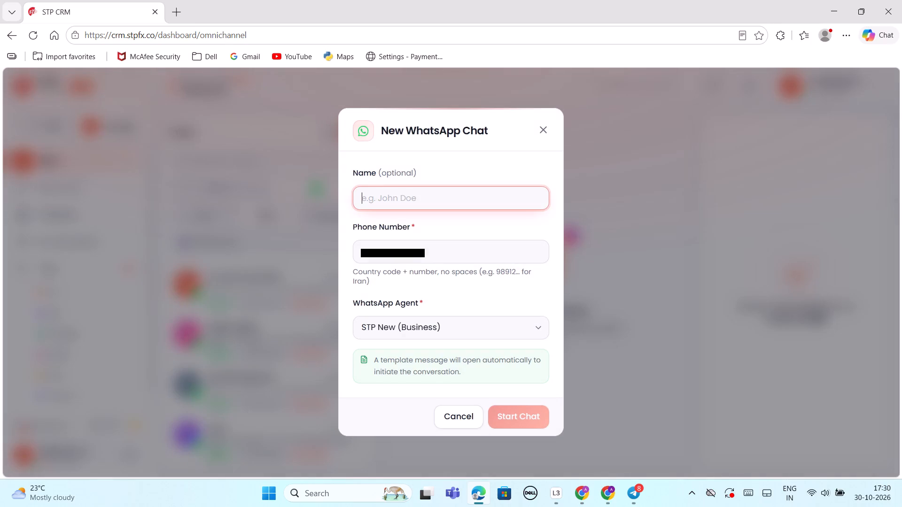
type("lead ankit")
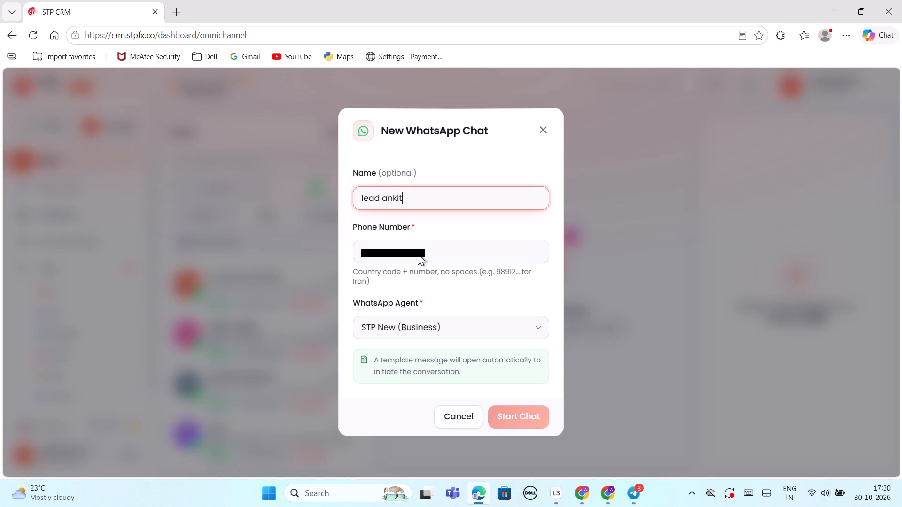
left_click(414, 248)
right_click(414, 248)
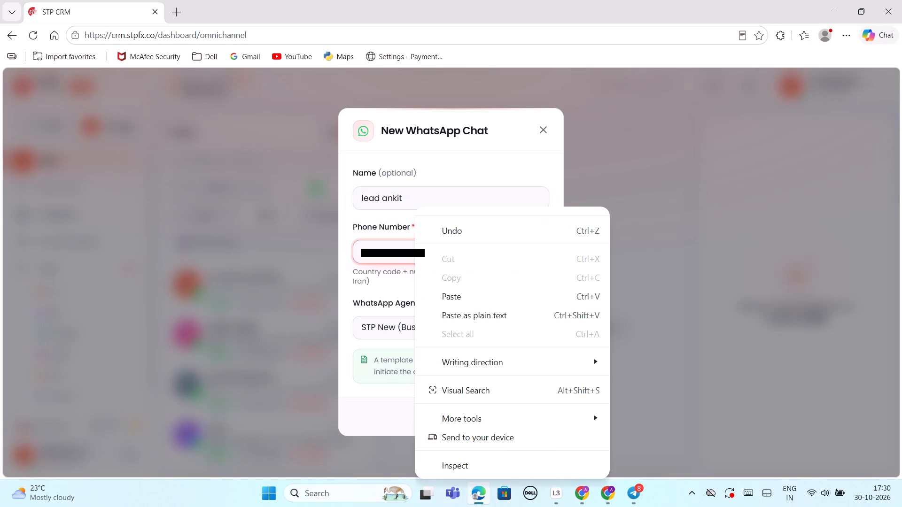
left_click(450, 299)
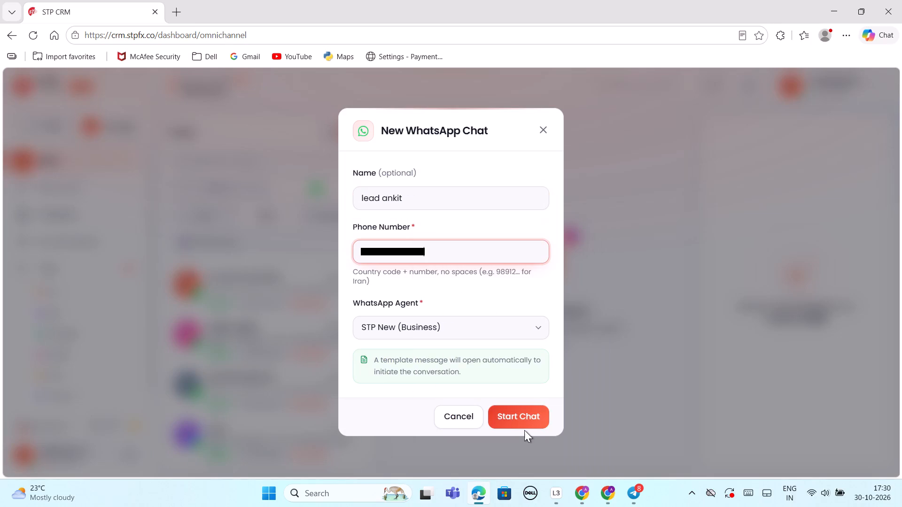
left_click(513, 417)
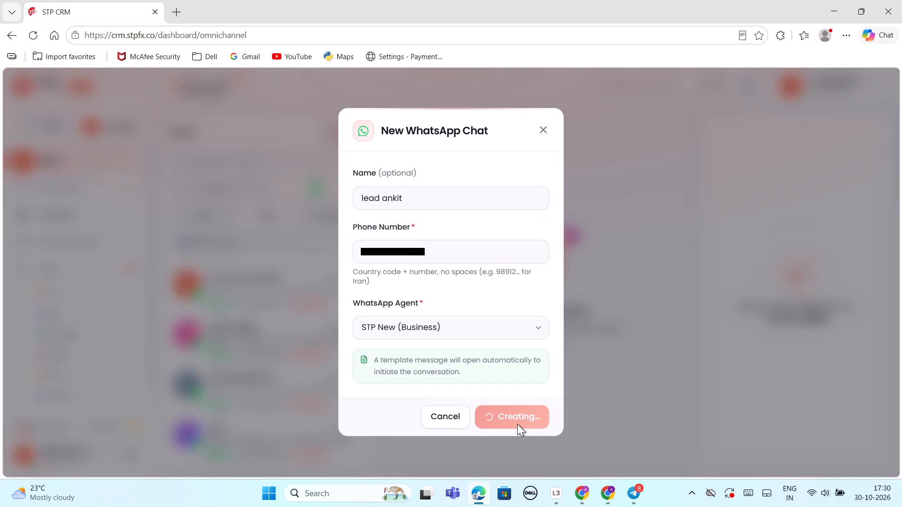
left_click(581, 116)
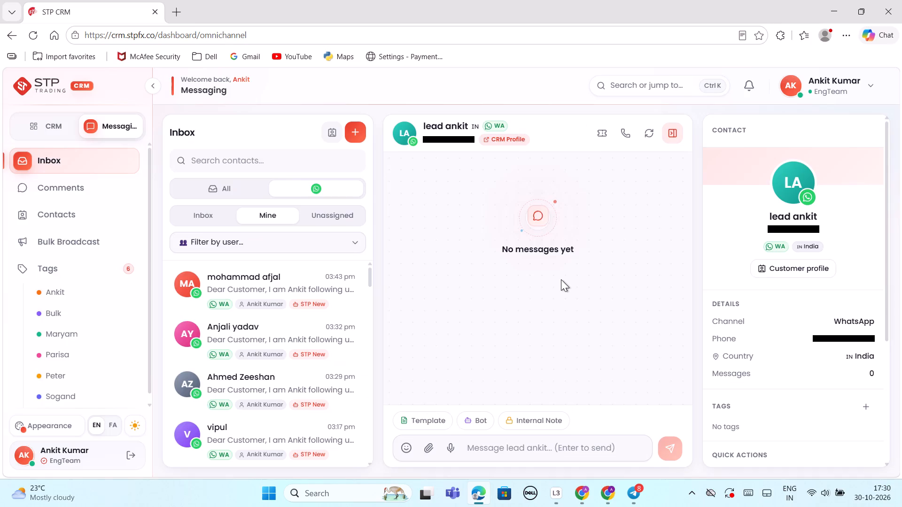
left_click(648, 134)
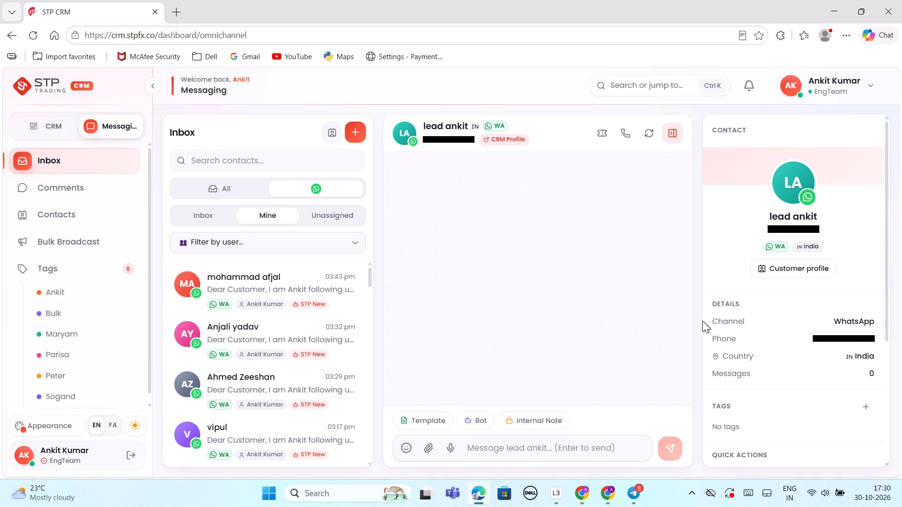
Send the no_answer_2 template to row 775's lead with the name variable filled in as Ankit.
left_click(431, 422)
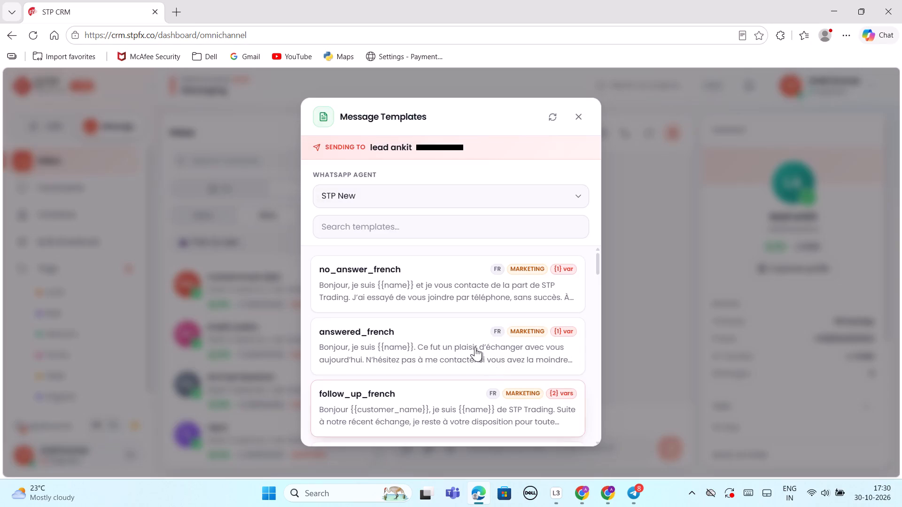
scroll(475, 347, "down", 1)
scroll(389, 330, "down", 1)
left_click(365, 363)
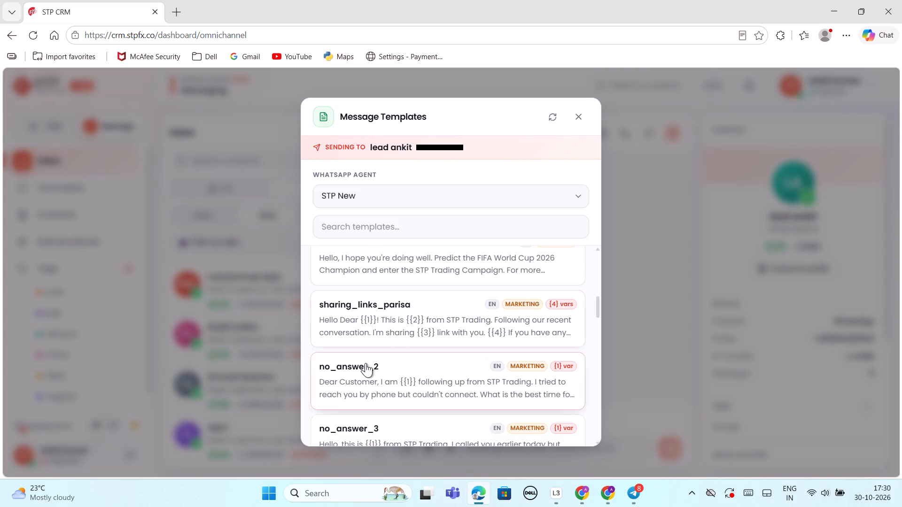
left_click(362, 351)
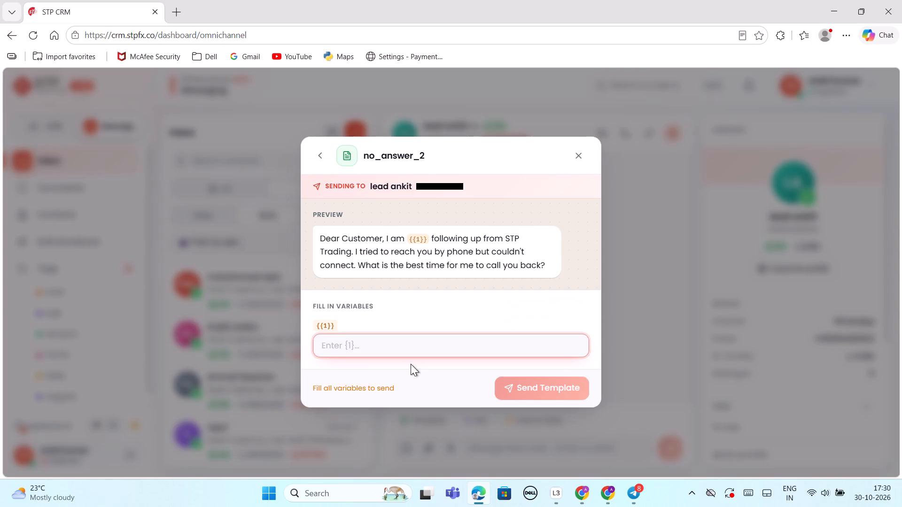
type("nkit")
left_click(502, 300)
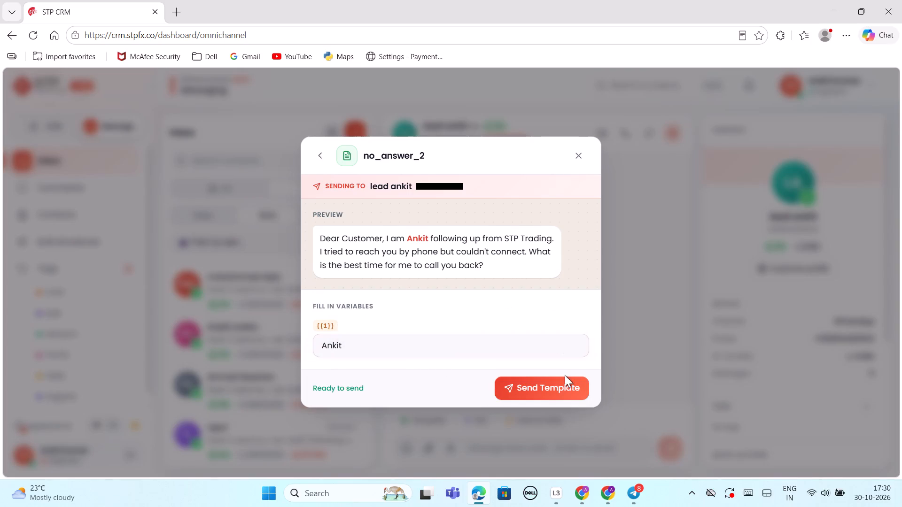
left_click(528, 383)
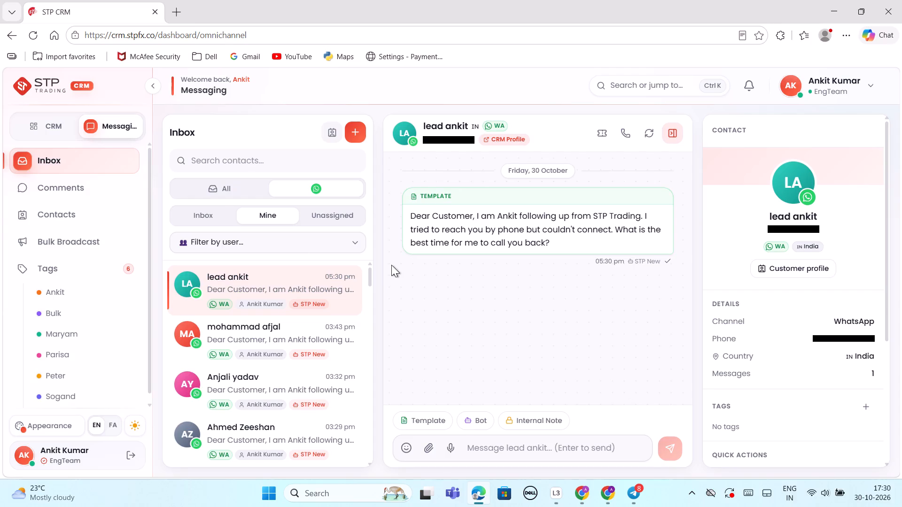
Return to the call sheet in Google Chrome and fill row 775's contact number cell with the green used for row 776.
left_click(825, 8)
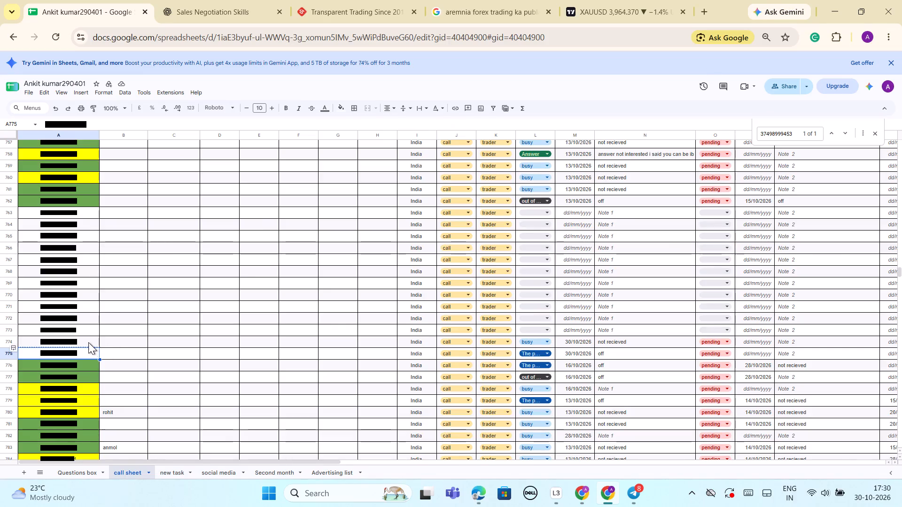
left_click(88, 342)
left_click(84, 353)
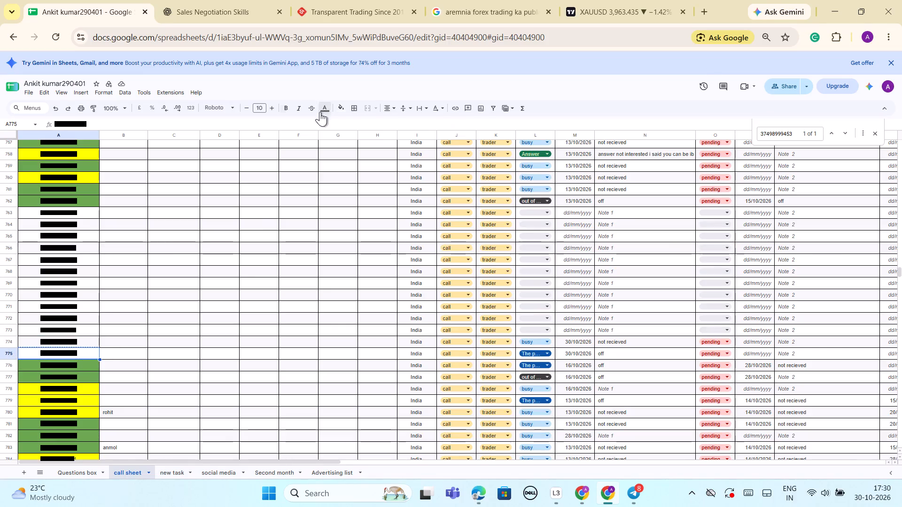
left_click(341, 110)
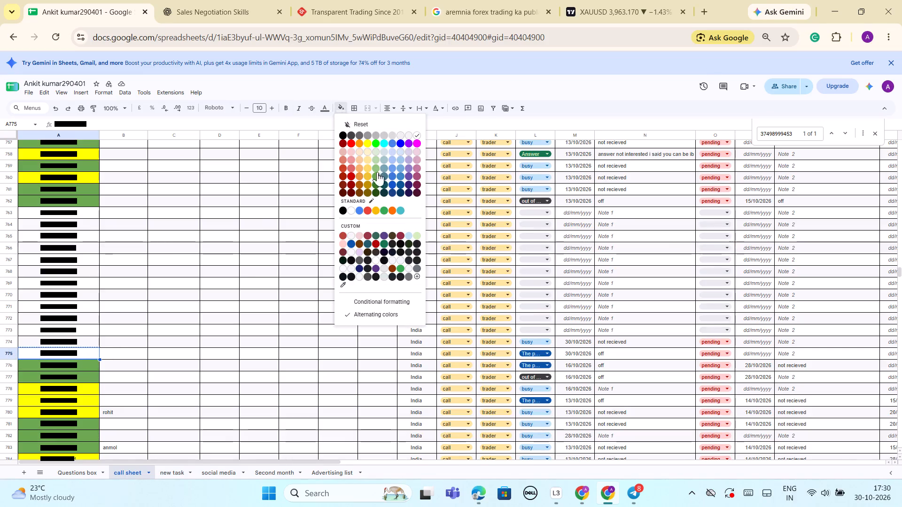
left_click(372, 177)
Copy row 774's contact number from the call sheet and switch to the STP CRM in Microsoft Edge.
left_click(64, 344)
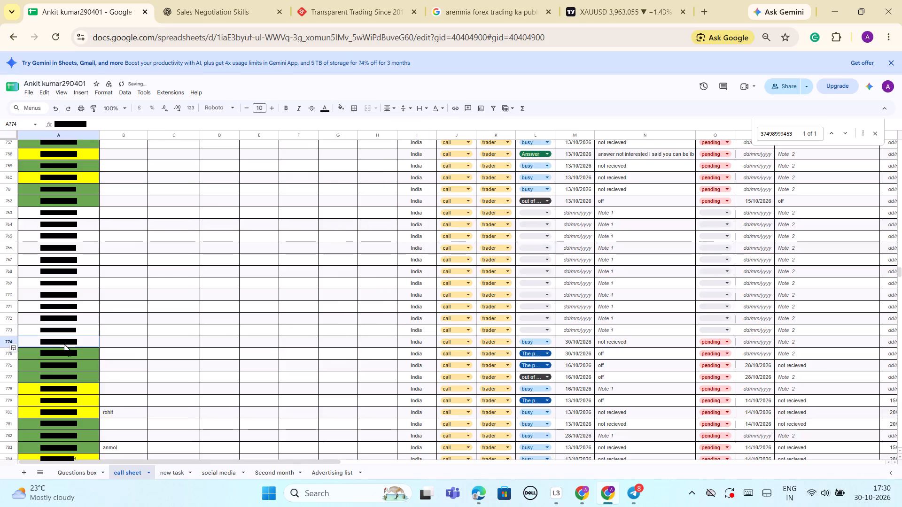
right_click(64, 344)
left_click(109, 200)
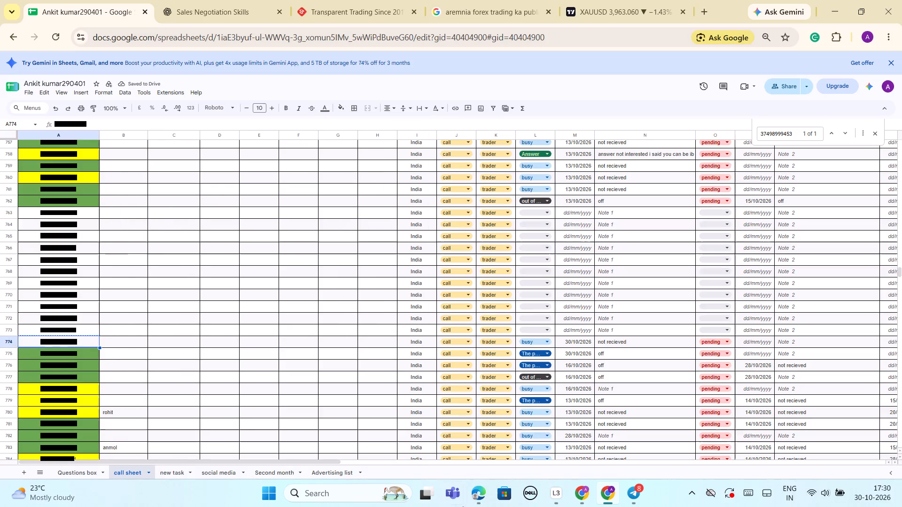
left_click(476, 500)
Start a new WhatsApp chat named "lead ankit" with row 774's copied number and close the template chooser.
left_click(355, 138)
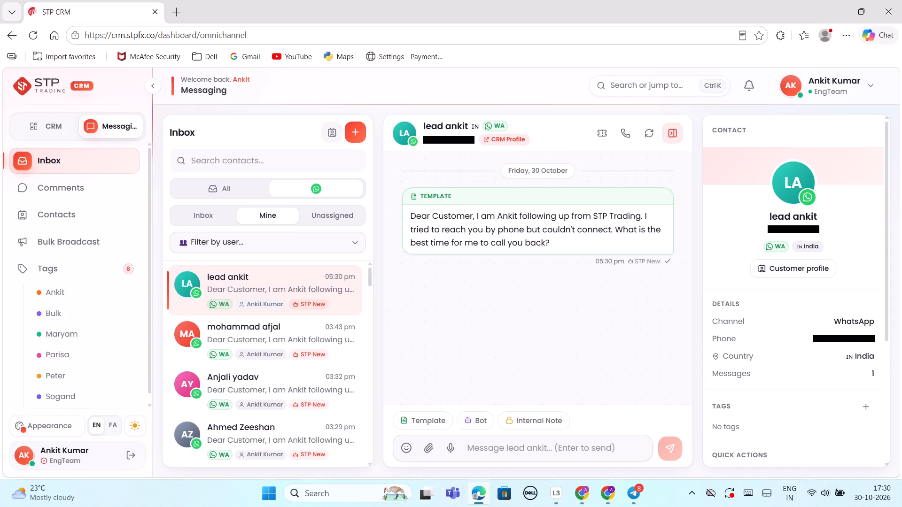
left_click(440, 200)
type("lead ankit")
left_click(416, 255)
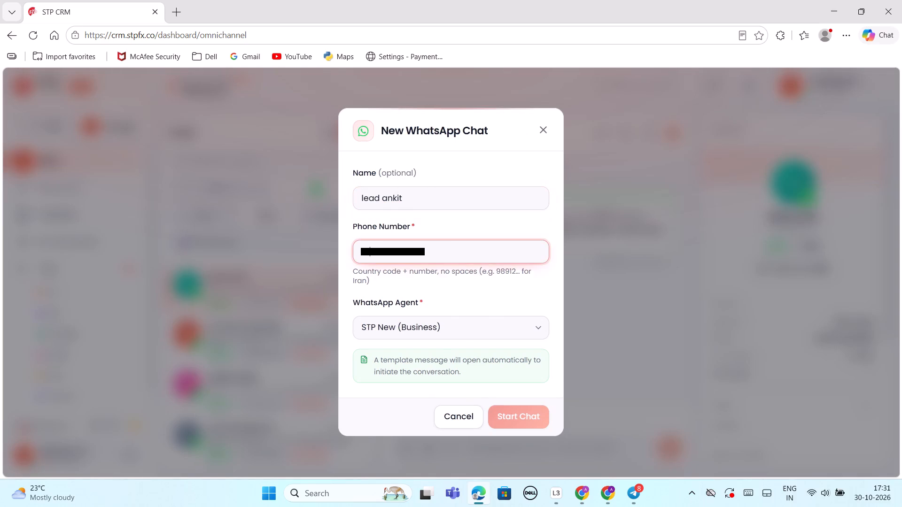
right_click(416, 255)
left_click(451, 303)
left_click(508, 411)
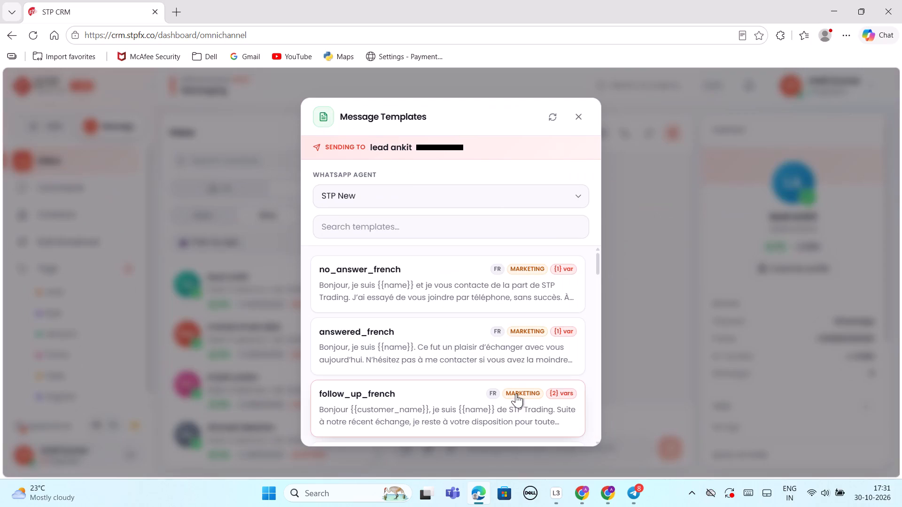
left_click(579, 115)
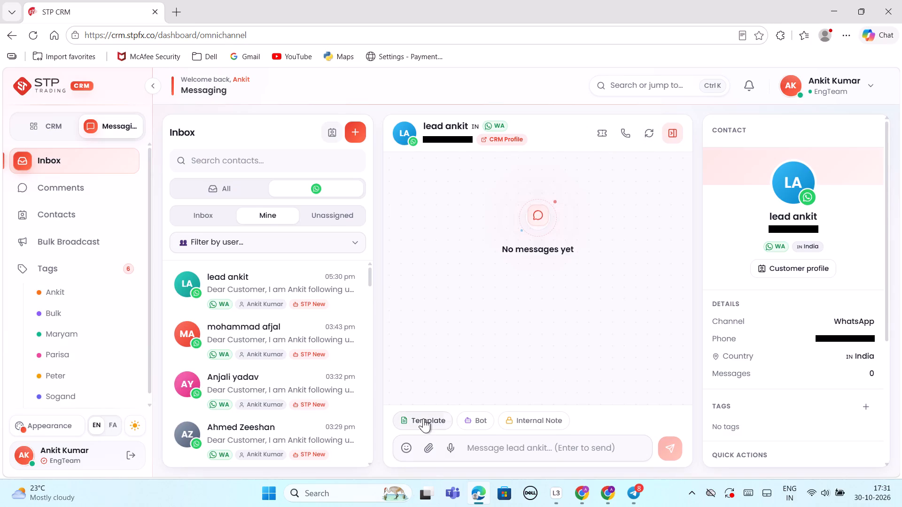
Choose the no_answer_2 message template for the new chat with row 774's lead.
left_click(423, 418)
scroll(388, 320, "down", 1)
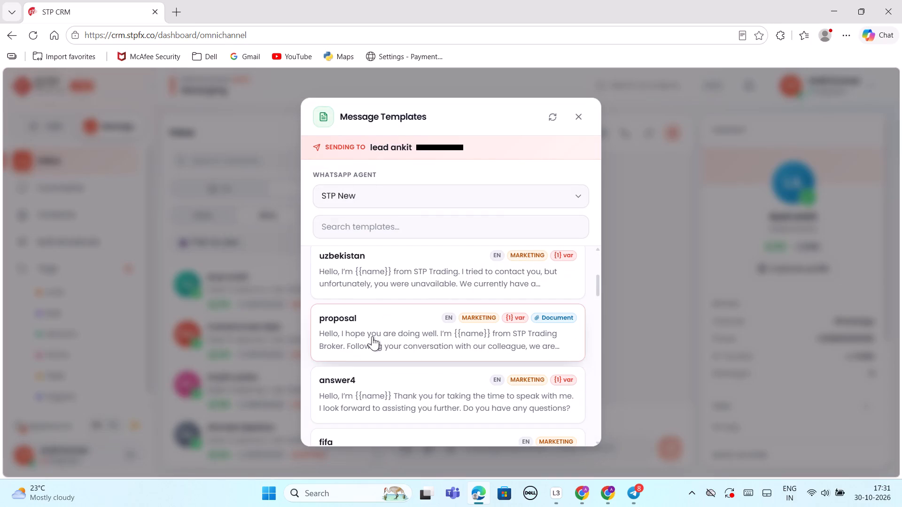
scroll(372, 336, "down", 1)
left_click(371, 365)
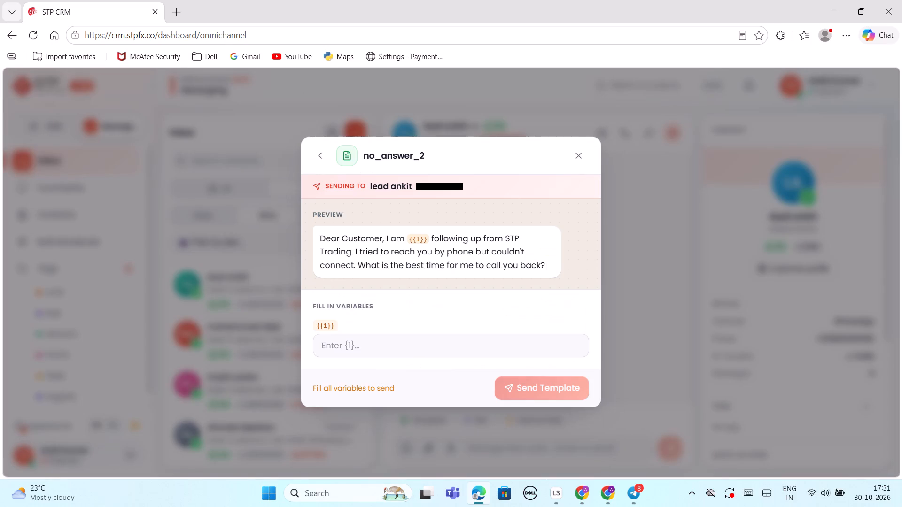
Fill the no_answer_2 template's name variable with Ankit and send the template to the lead.
left_click(355, 349)
type("nkit")
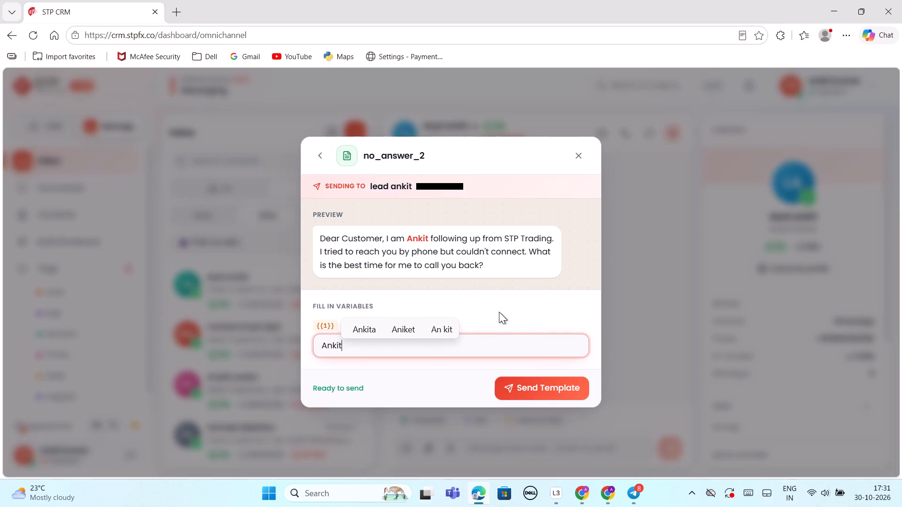
left_click(497, 306)
left_click(533, 388)
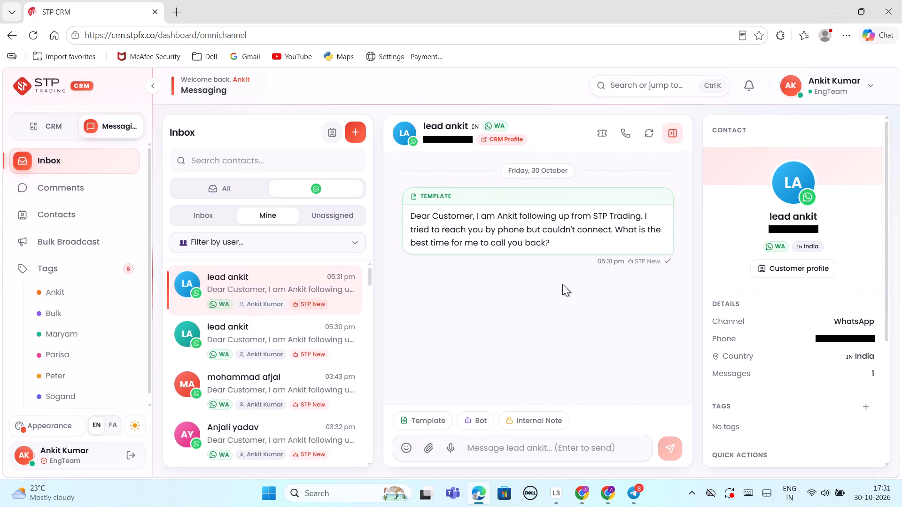
scroll(257, 332, "down", 1)
scroll(257, 332, "up", 1)
Return to the call sheet in Chrome and fill row 774's contact number cell with green.
left_click(834, 10)
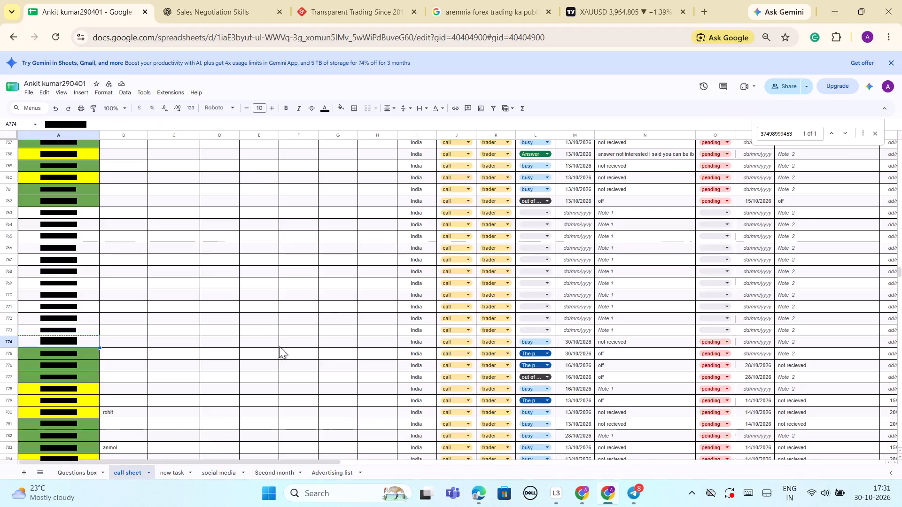
left_click(344, 109)
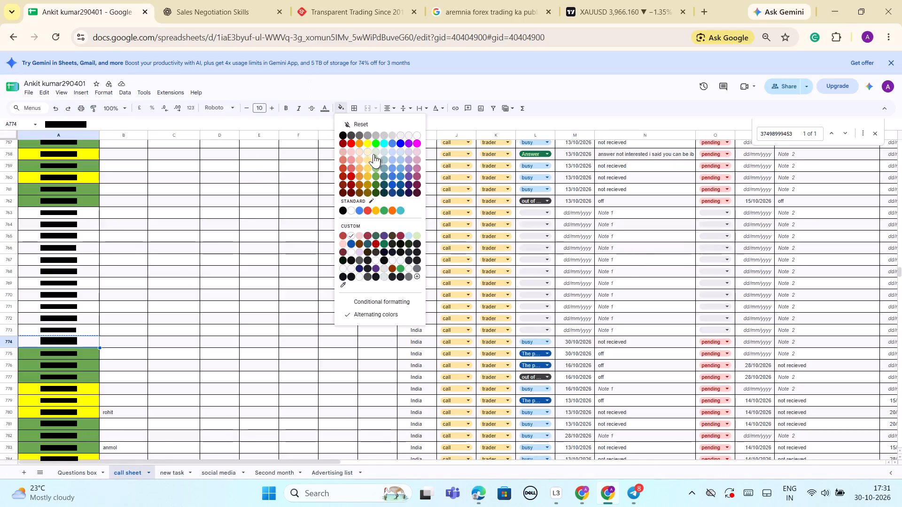
left_click(376, 175)
left_click(71, 333)
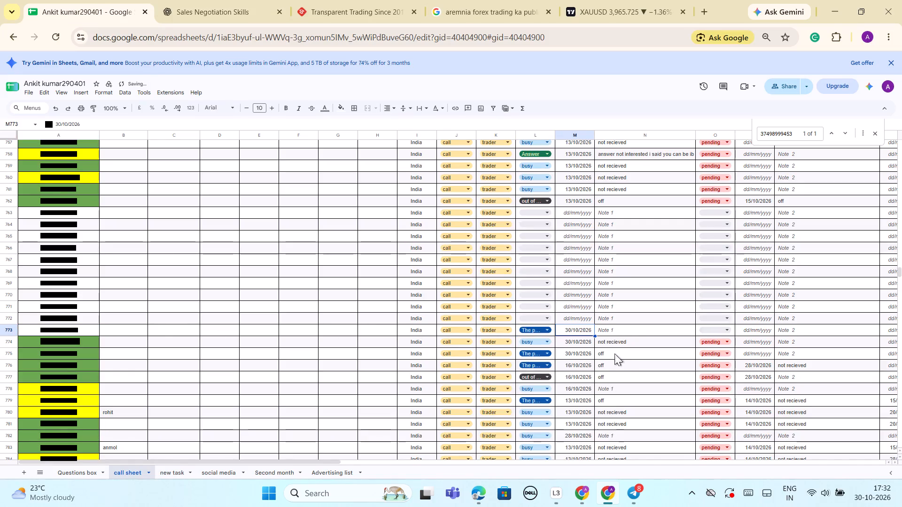
Enter "off" as Note 1 for row 773 in the call sheet.
left_click(613, 330)
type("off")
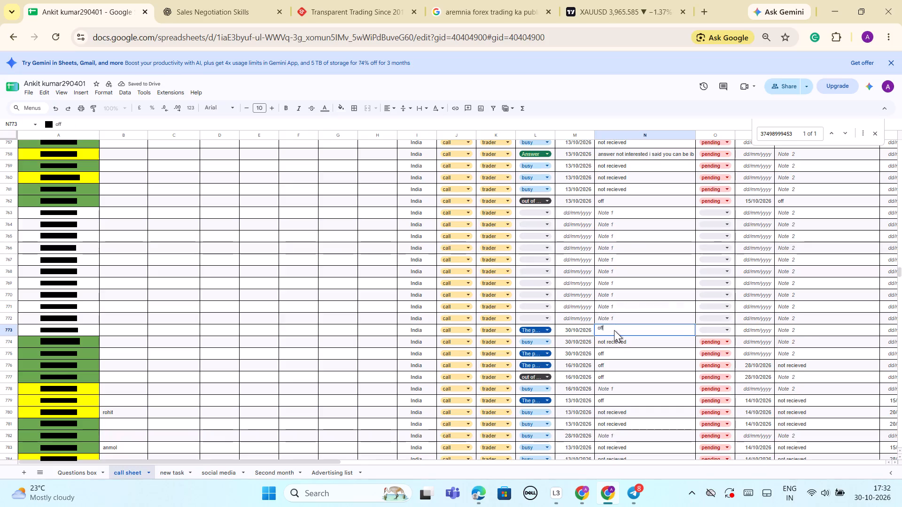
left_click(359, 329)
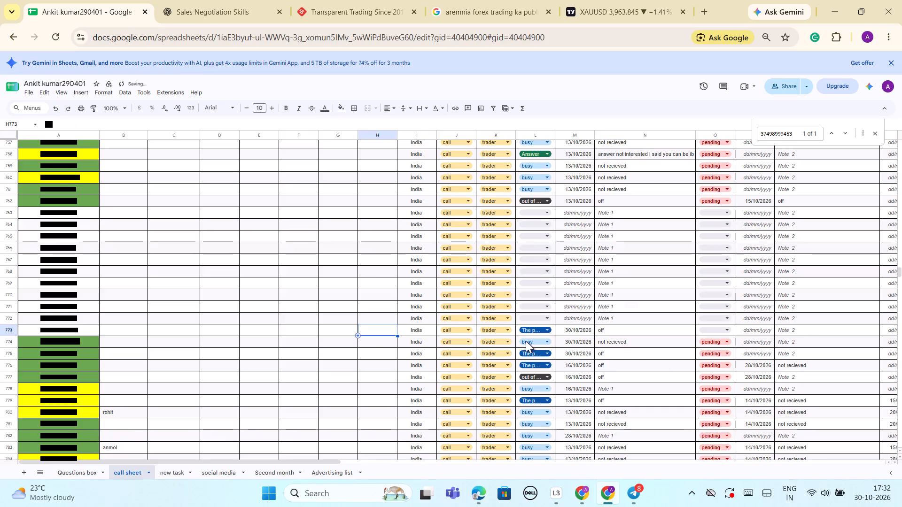
Copy row 773's contact number from the call sheet and switch to the STP CRM in Microsoft Edge.
left_click(74, 330)
right_click(74, 330)
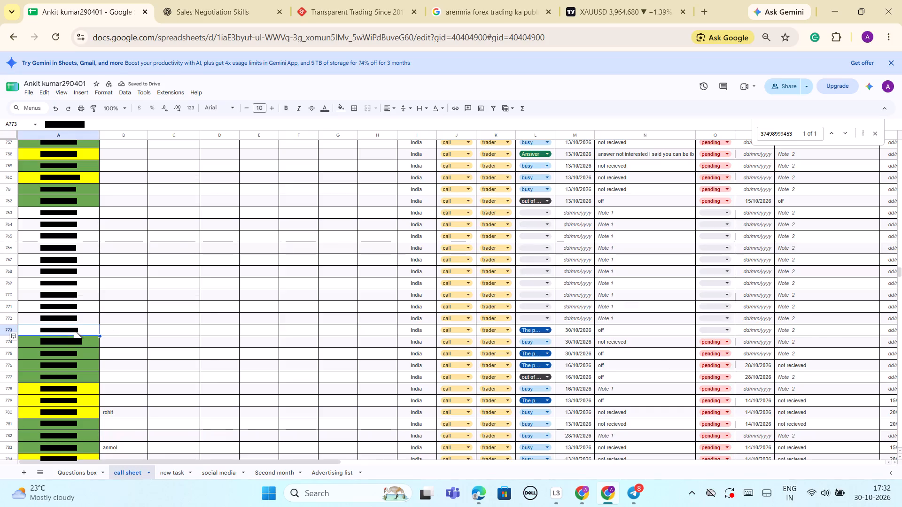
left_click(105, 197)
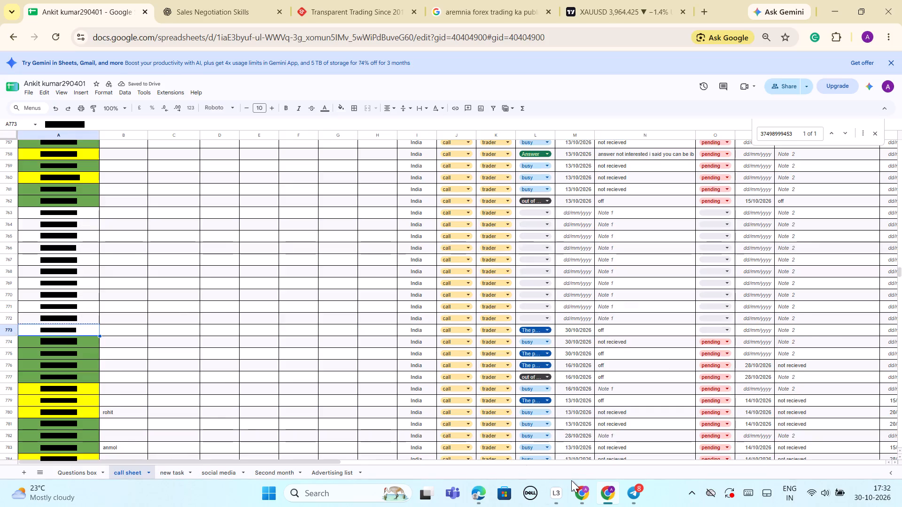
left_click(479, 493)
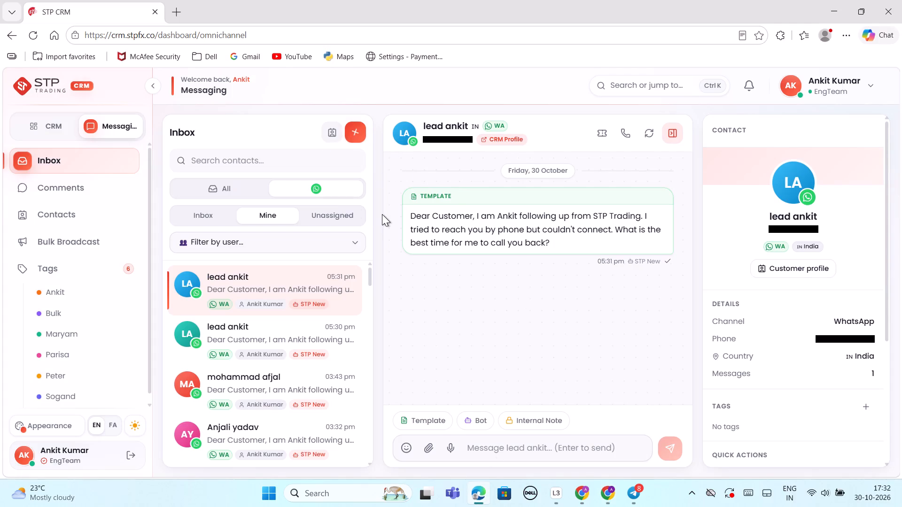
Start a new WhatsApp chat named "lead ankit" with the copied phone number, keeping the STP New (Business) agent.
left_click(355, 131)
left_click(441, 191)
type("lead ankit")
left_click(421, 246)
right_click(421, 246)
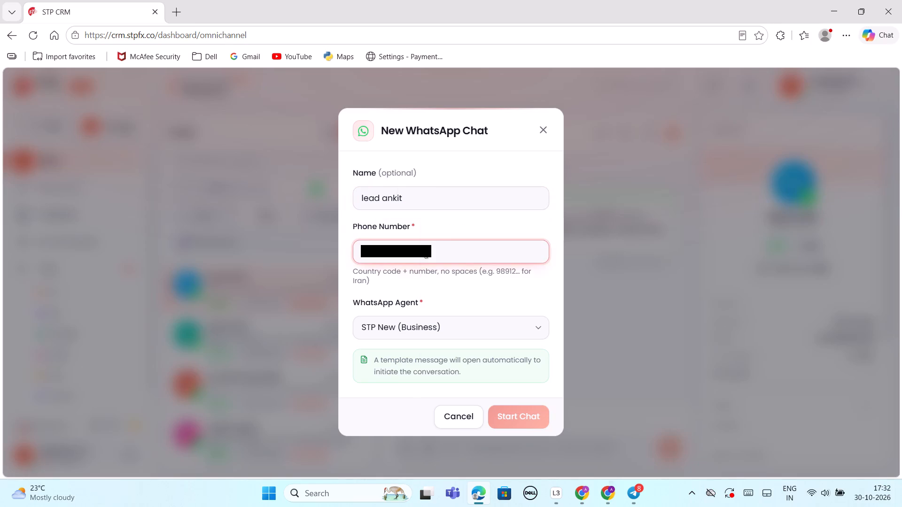
left_click(456, 289)
left_click(522, 412)
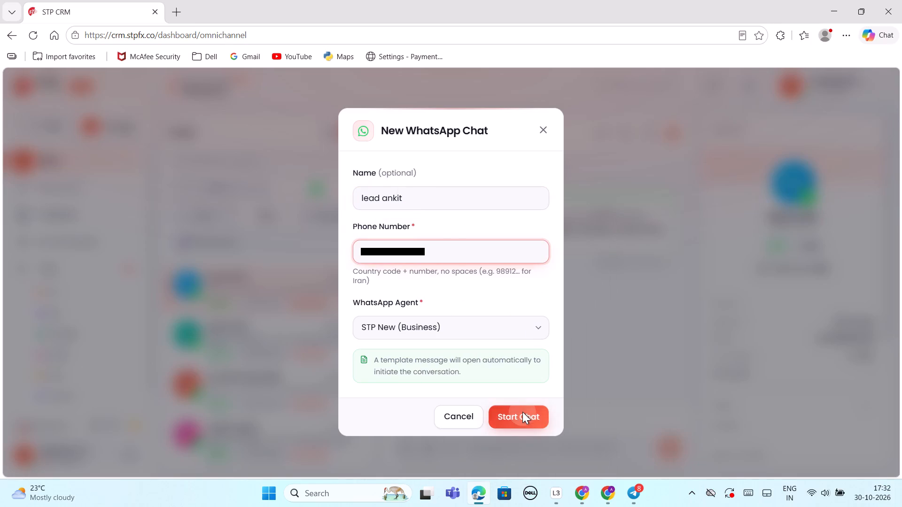
left_click(580, 119)
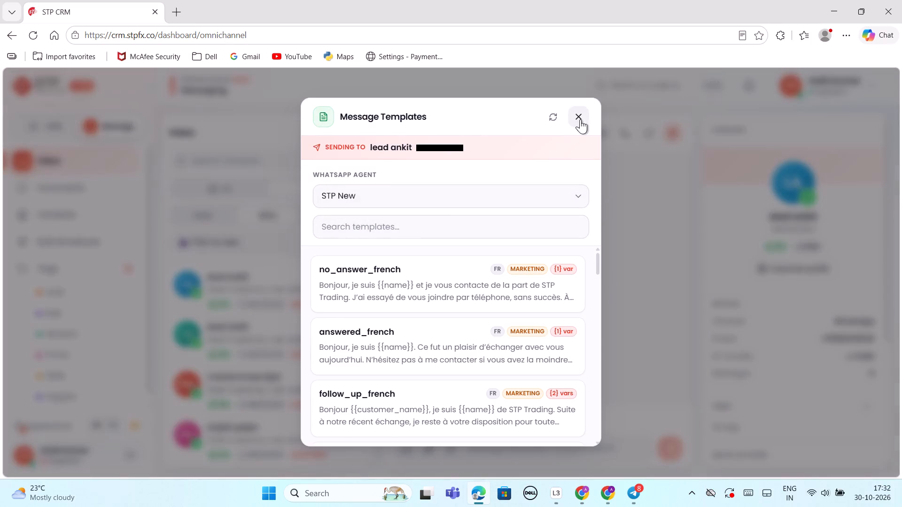
Send the new lead the no_answer_2 template with its name variable filled in as Ankit.
left_click(433, 421)
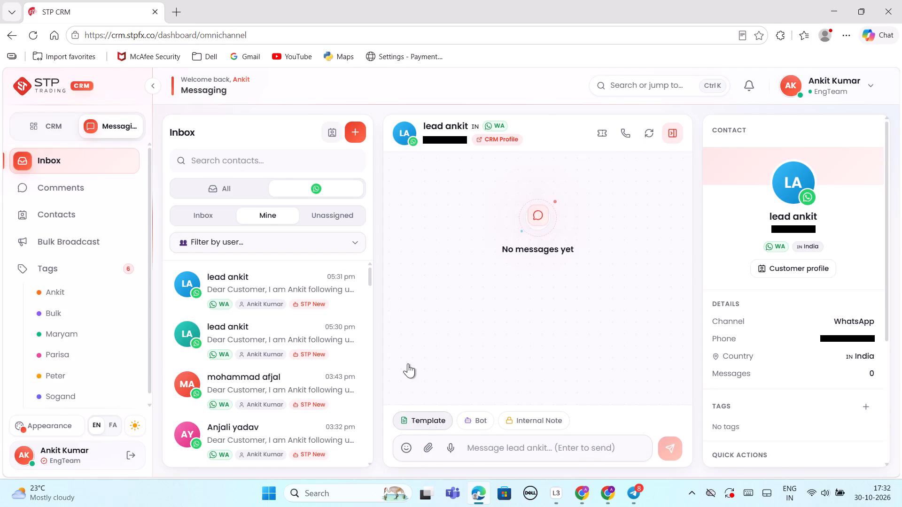
scroll(408, 363, "down", 2)
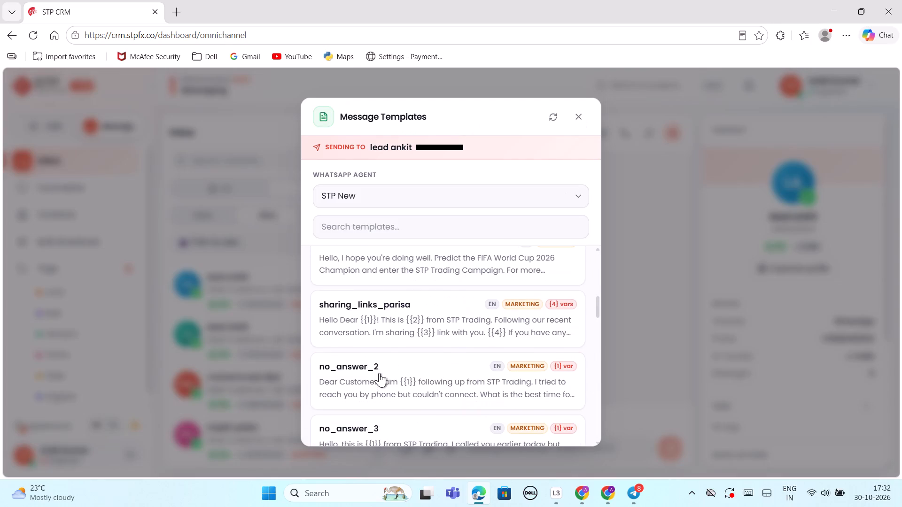
left_click(371, 368)
left_click(354, 337)
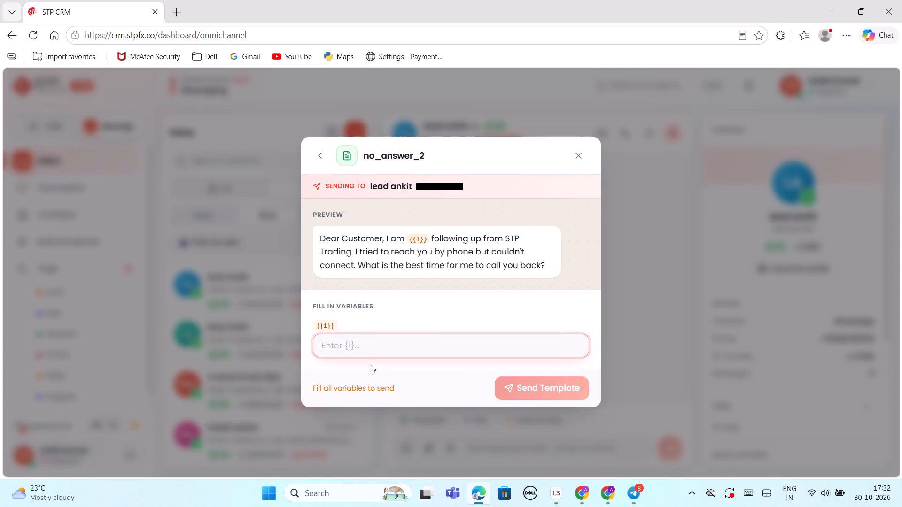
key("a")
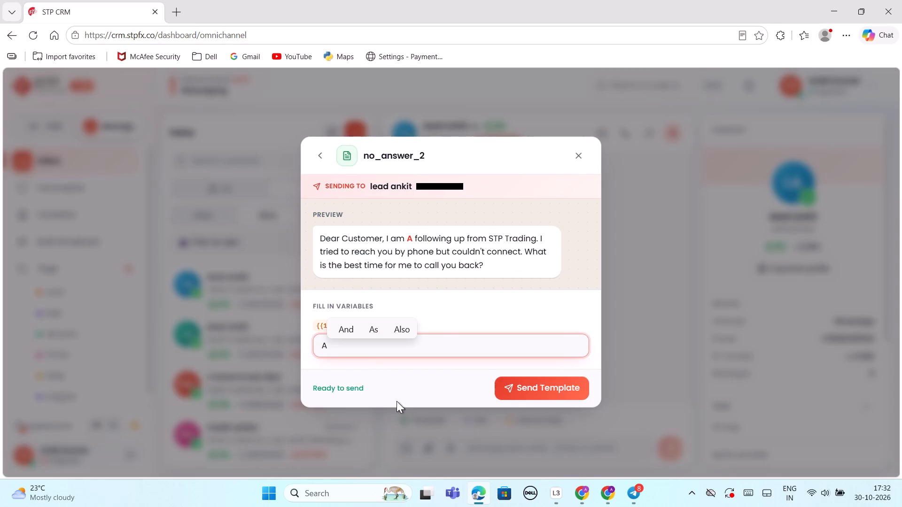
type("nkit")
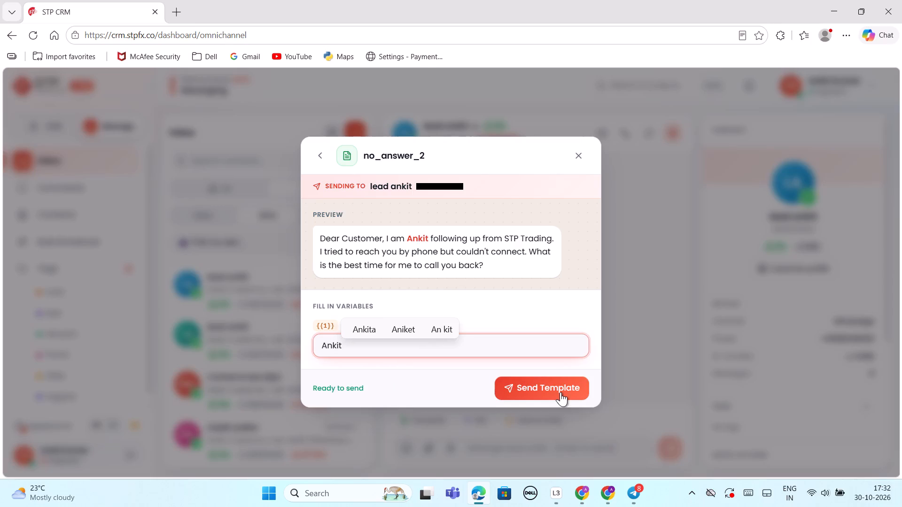
left_click(524, 301)
left_click(527, 392)
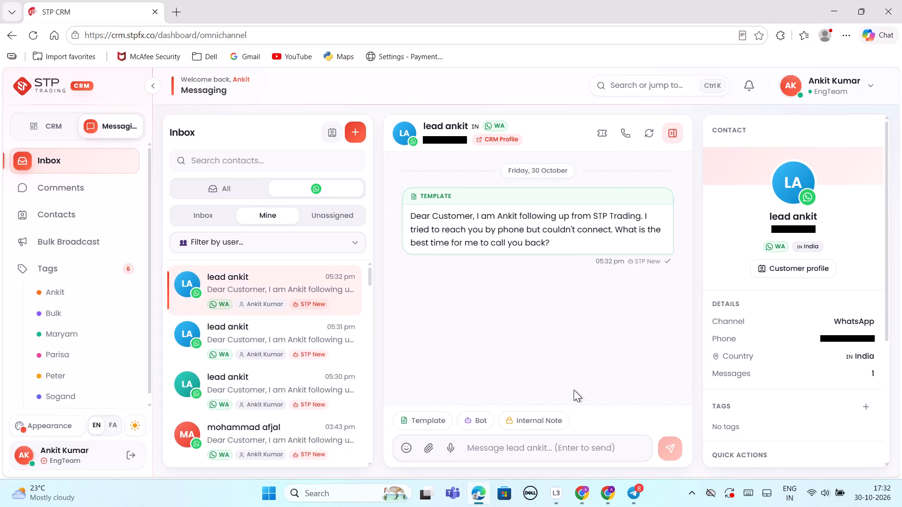
Return from the STP CRM to the call sheet and fill row 773's contact number cell with green.
left_click(831, 14)
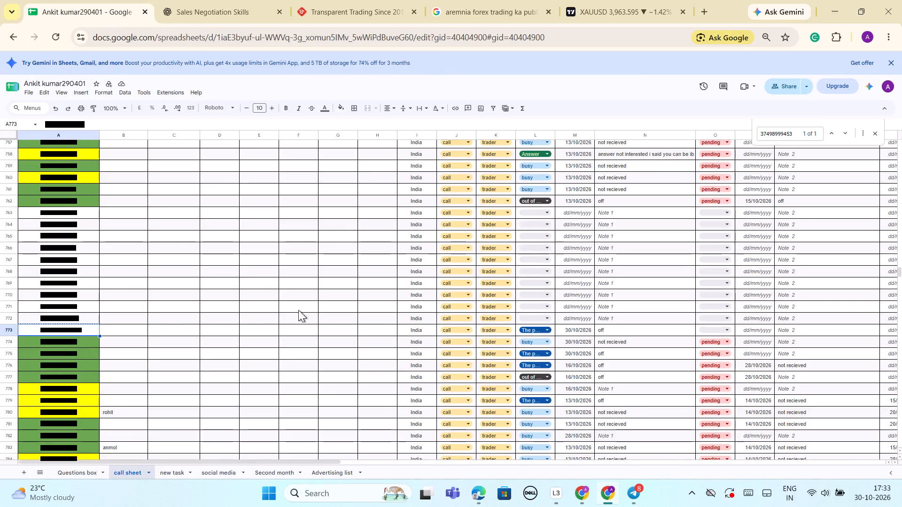
left_click(342, 106)
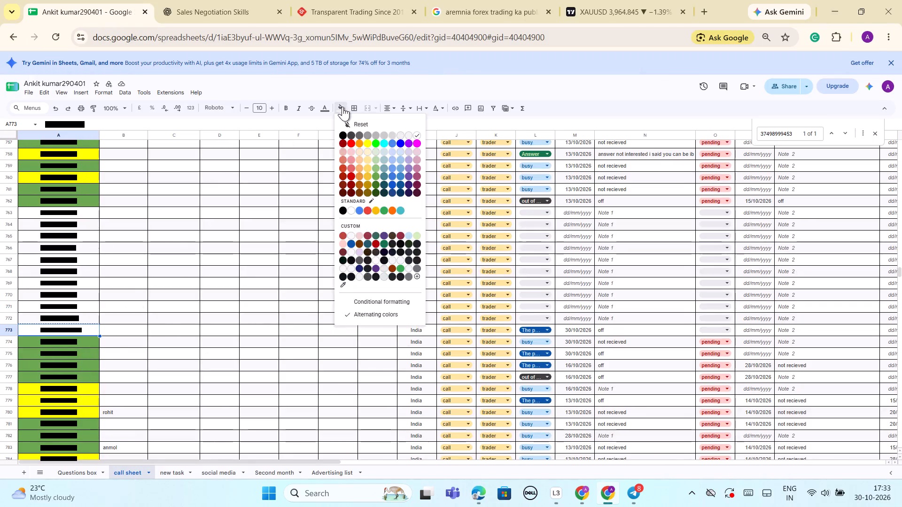
left_click(376, 174)
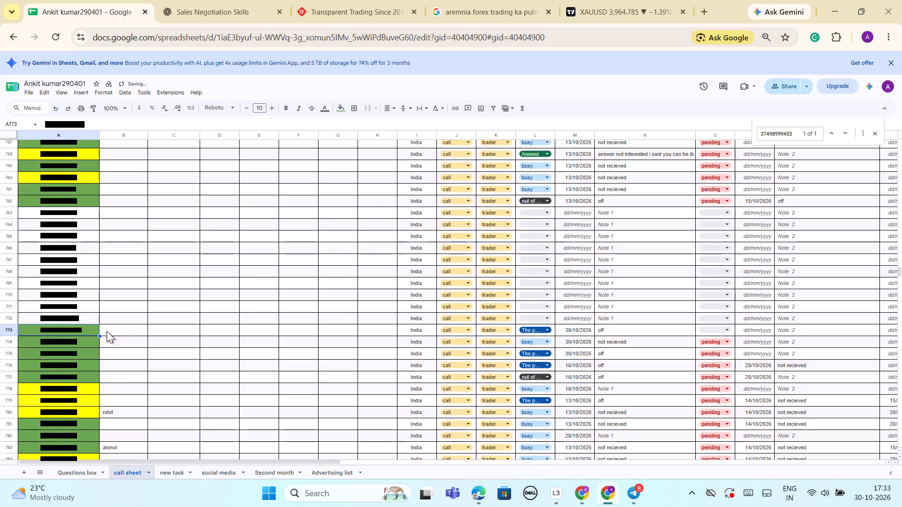
left_click(75, 322)
left_click(78, 318)
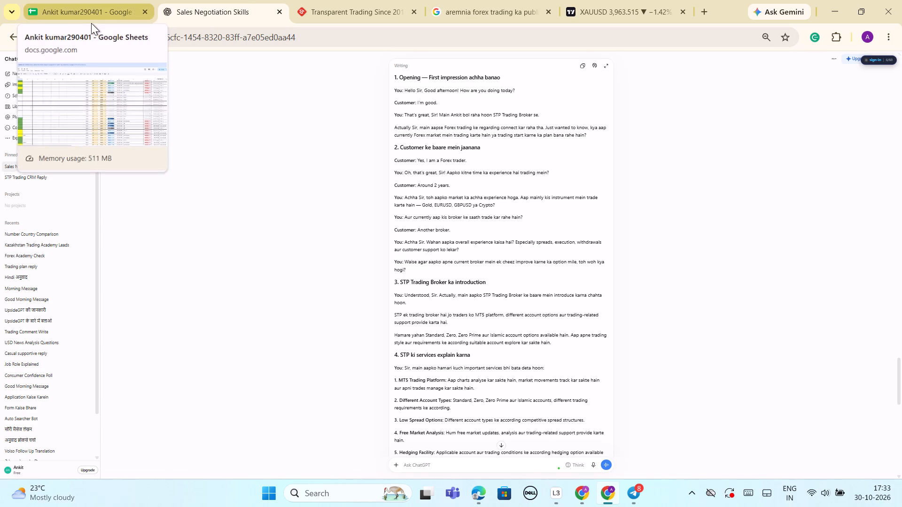
left_click(82, 11)
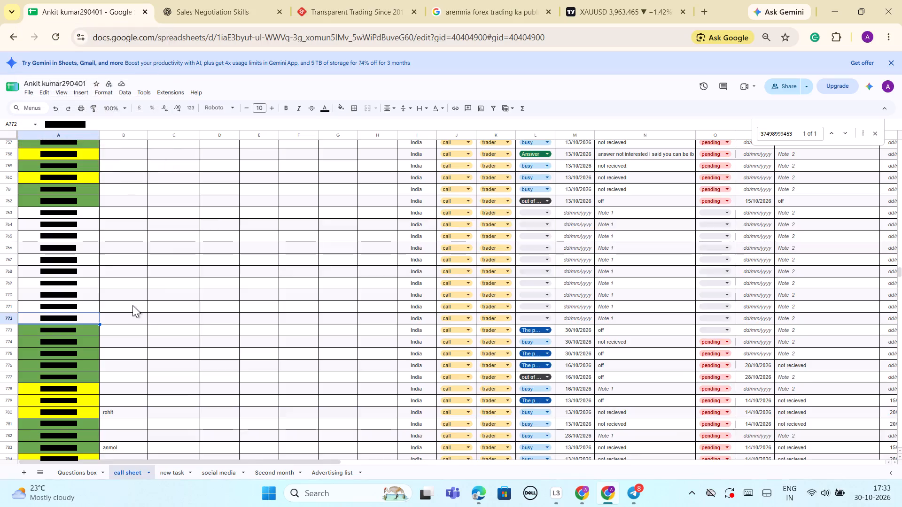
left_click(546, 318)
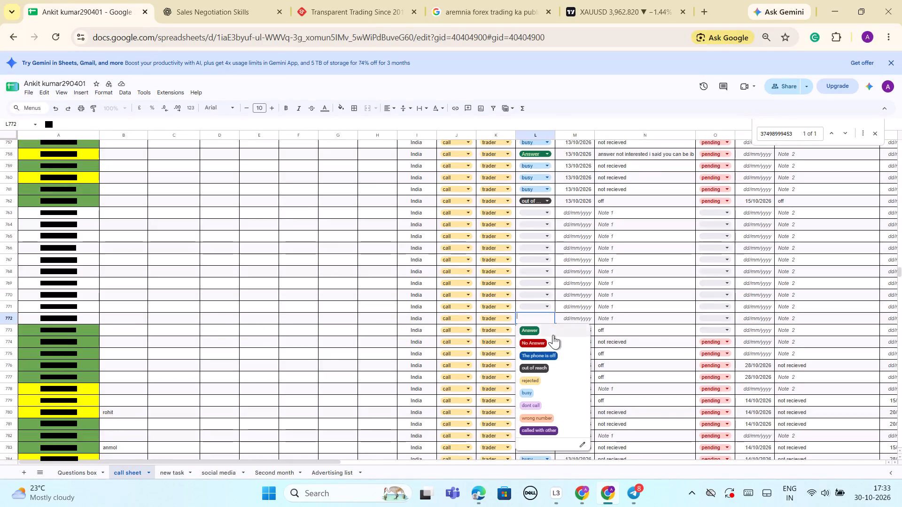
Log row 772's call as busy, dated 30/10/2026, and copy the note "not recieved" into it from row 774.
left_click(531, 392)
double_click(584, 320)
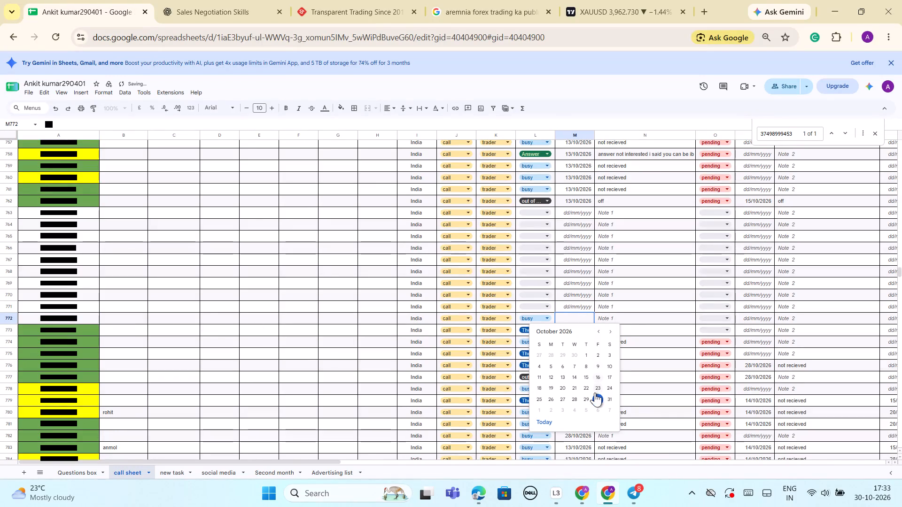
left_click(596, 398)
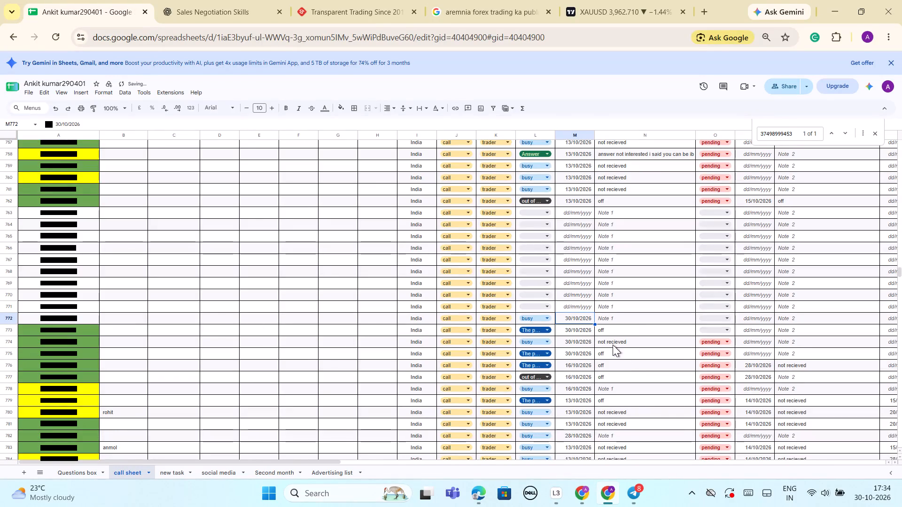
left_click(613, 345)
right_click(613, 345)
left_click(634, 198)
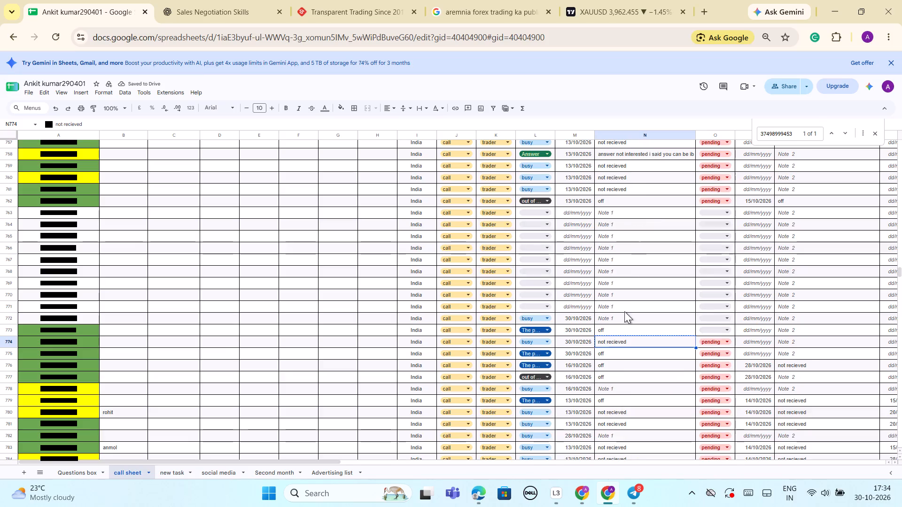
left_click(617, 318)
right_click(617, 318)
left_click(642, 209)
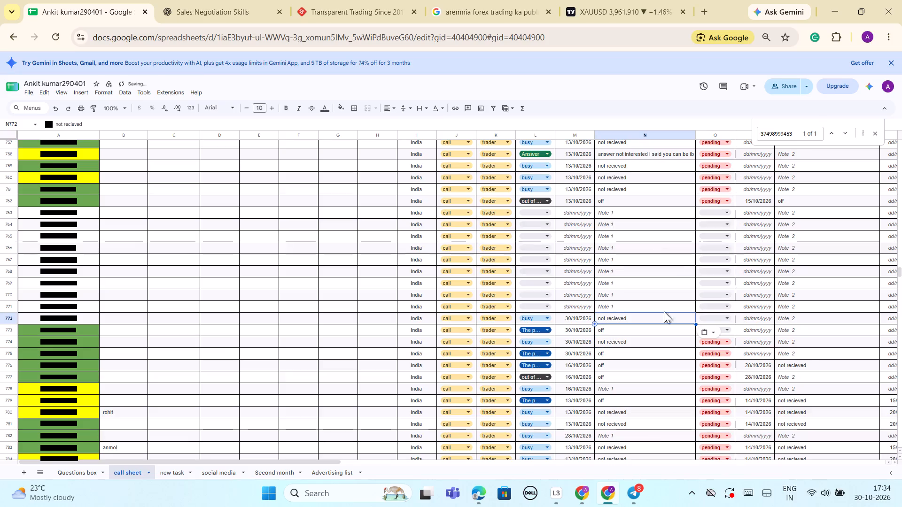
Copy row 772's contact number, switch to the STP CRM in Edge, and start a WhatsApp chat named "lead ankit" with that number.
left_click(70, 320)
right_click(70, 320)
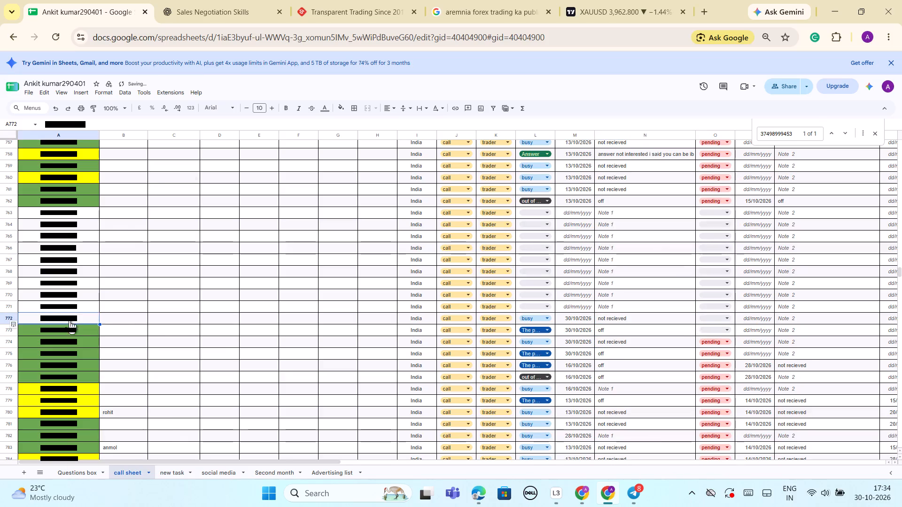
left_click(103, 196)
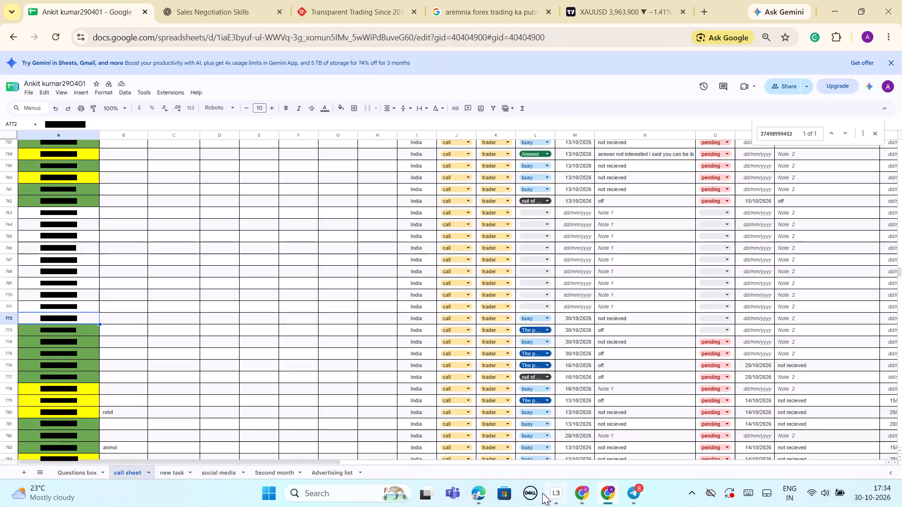
left_click(477, 491)
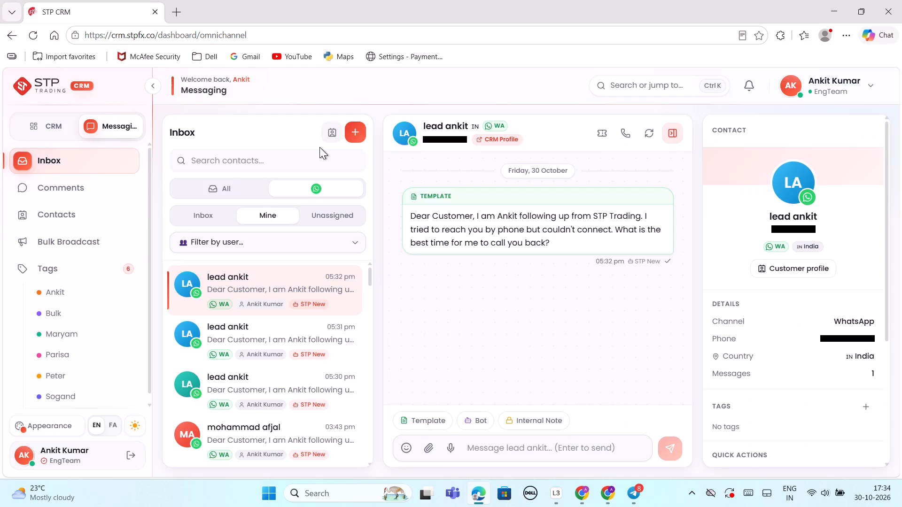
left_click(362, 132)
left_click(420, 203)
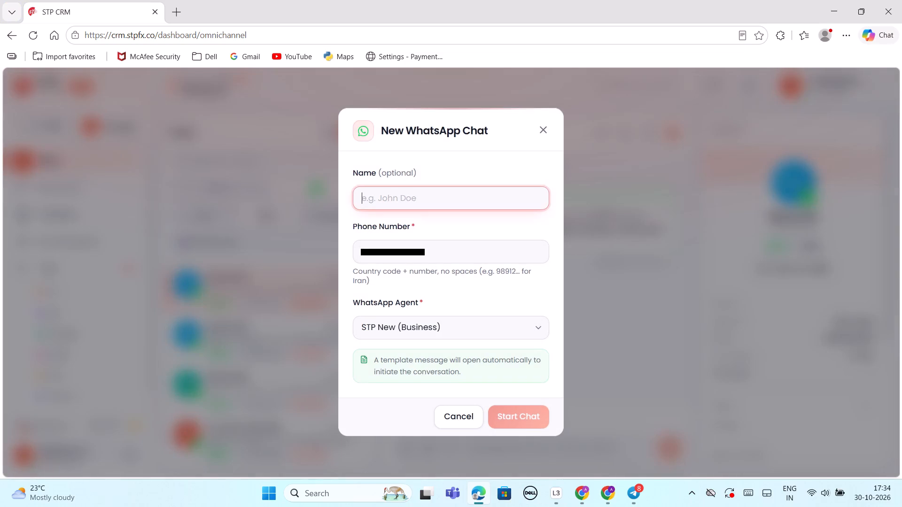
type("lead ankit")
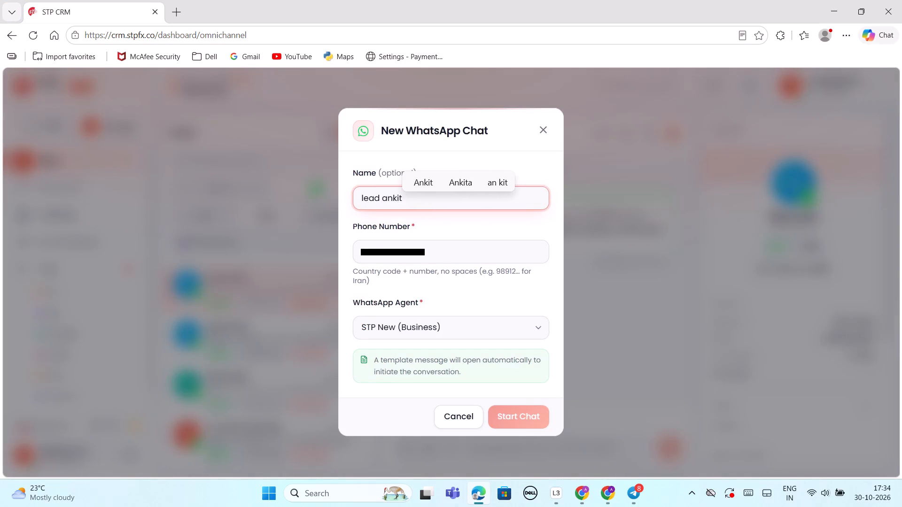
left_click(404, 248)
right_click(404, 248)
left_click(431, 293)
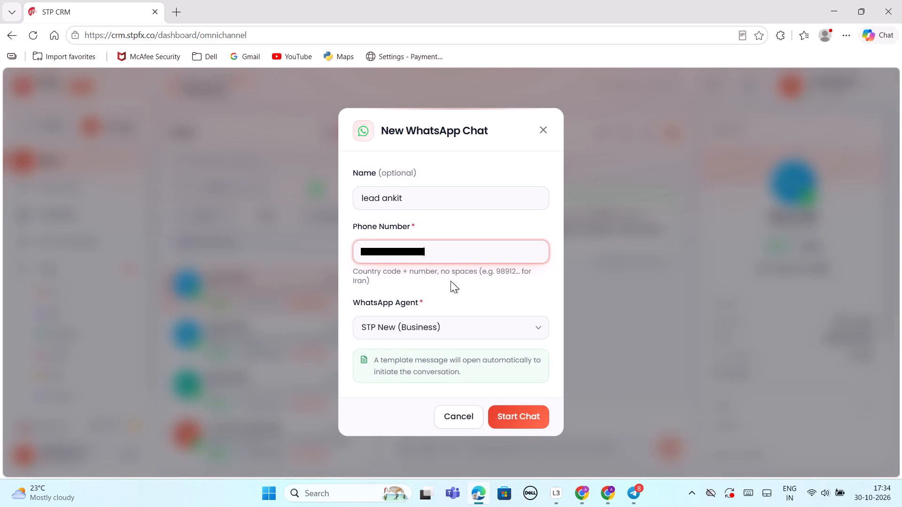
left_click(523, 421)
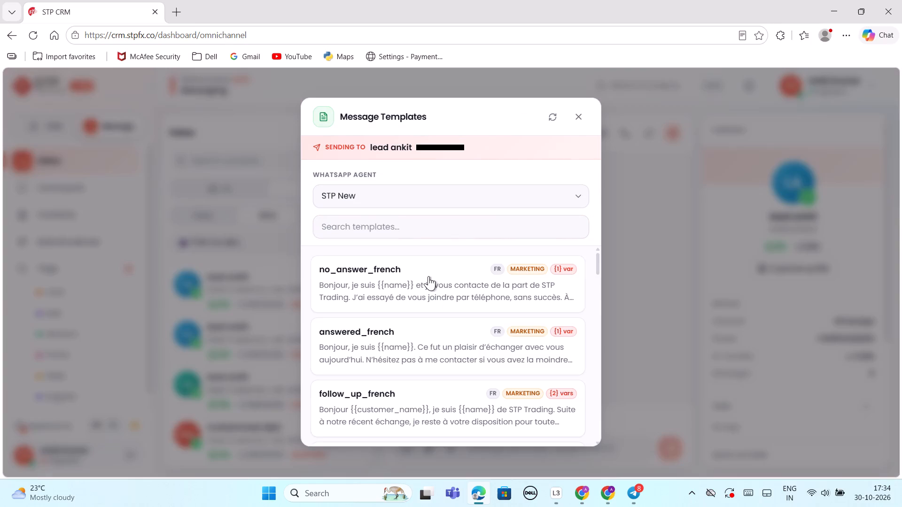
Send the lead the no_answer_2 message template with its name variable filled in as Ankit.
scroll(411, 288, "down", 2)
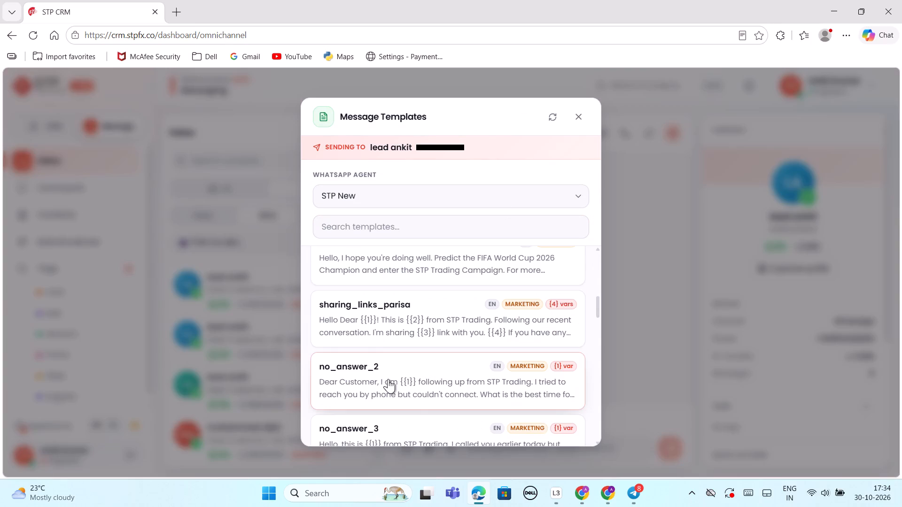
left_click(386, 375)
left_click(368, 354)
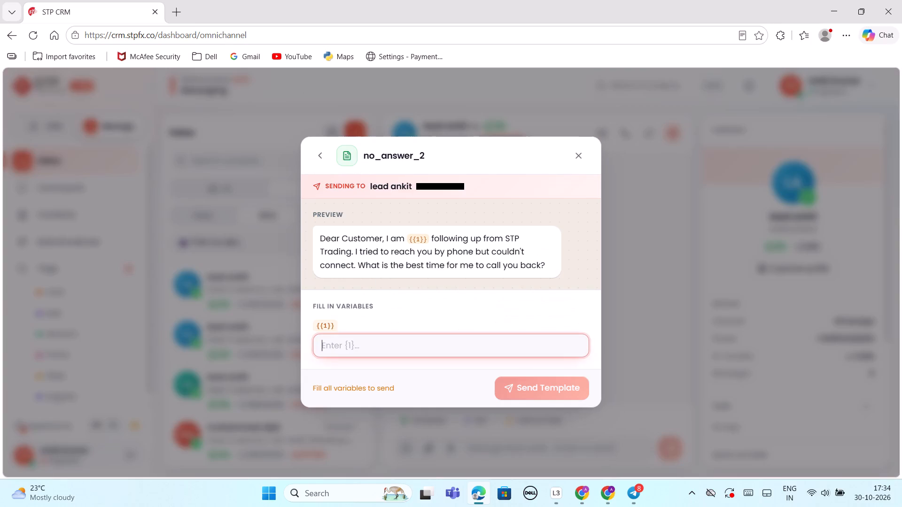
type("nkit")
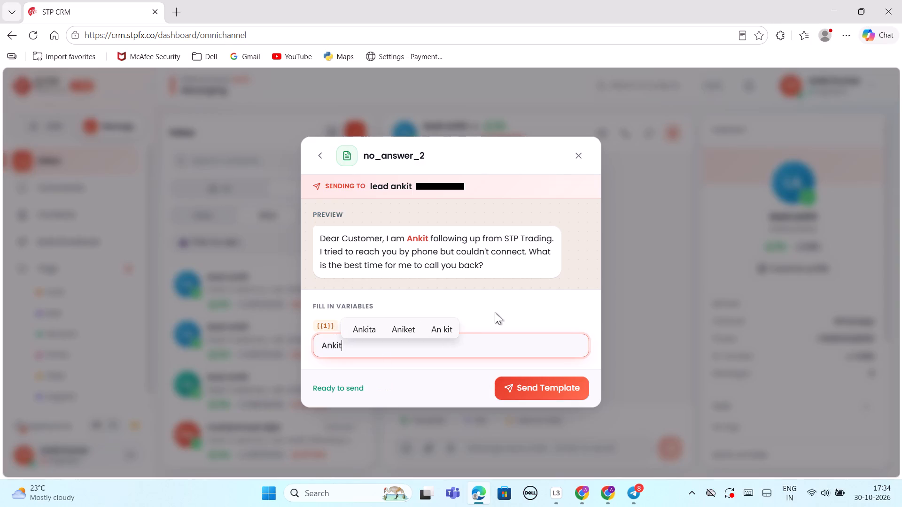
left_click(495, 312)
left_click(540, 389)
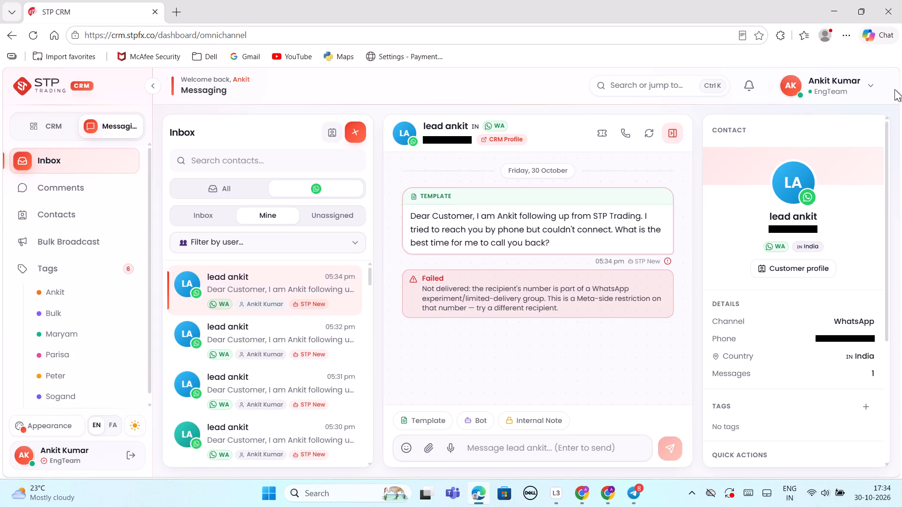
Return to the call sheet in Chrome and fill row 772's contact number cell with yellow.
left_click(829, 9)
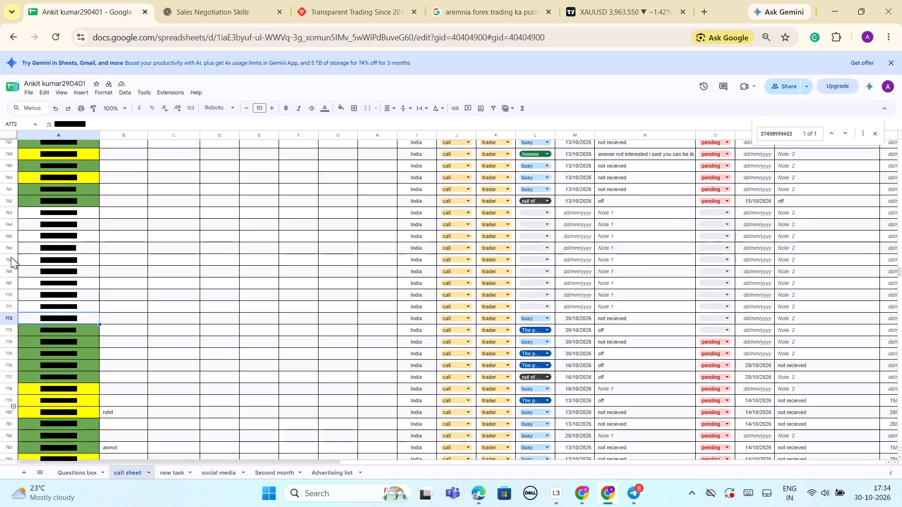
left_click(340, 105)
left_click(366, 142)
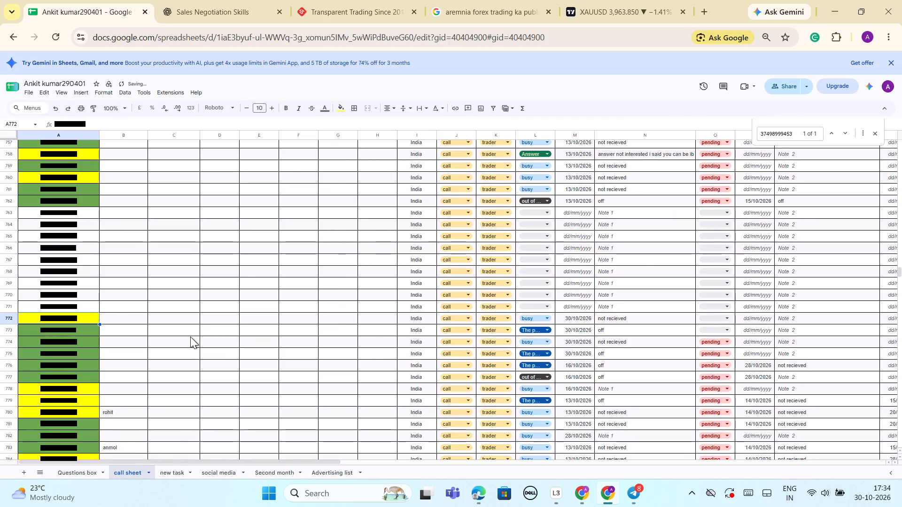
Select row 771's contact number in the call sheet for the next call.
left_click(83, 304)
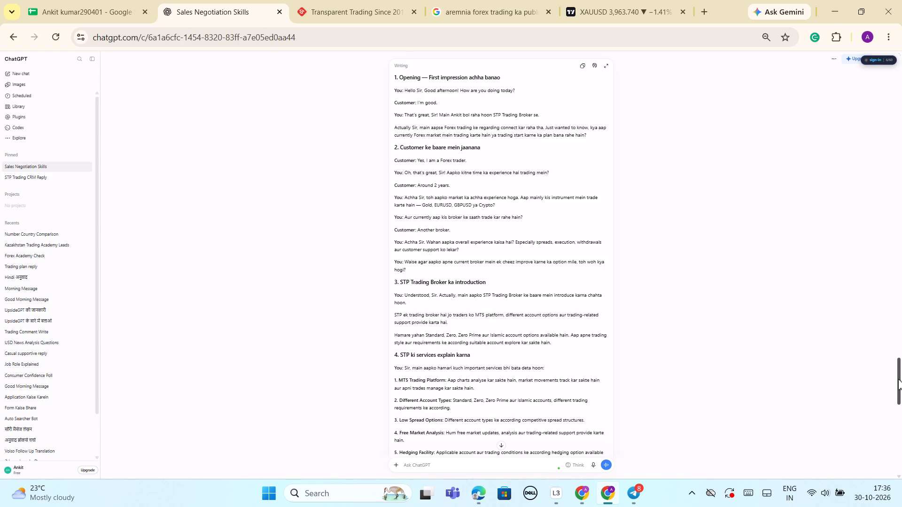
Return to the call sheet and set the follow-up status of rows 771, 772 and 773 to pending.
left_click(88, 11)
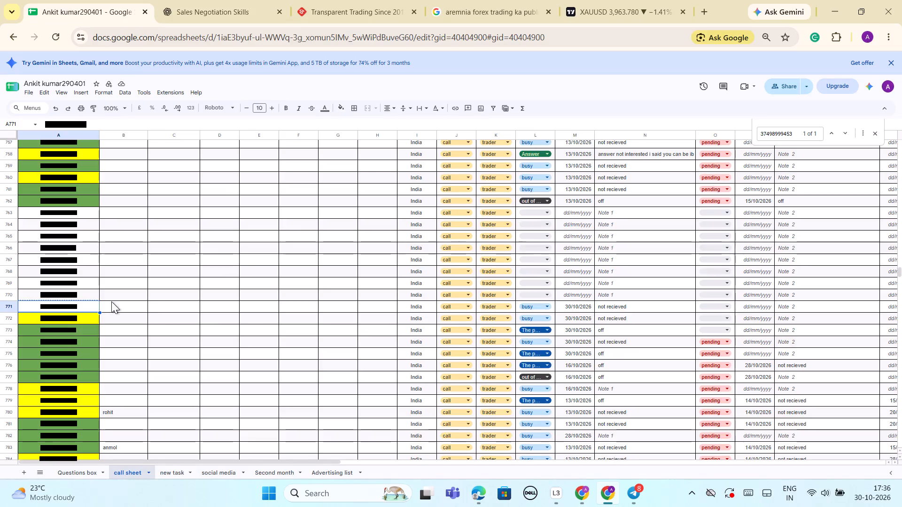
left_click(727, 307)
left_click(709, 365)
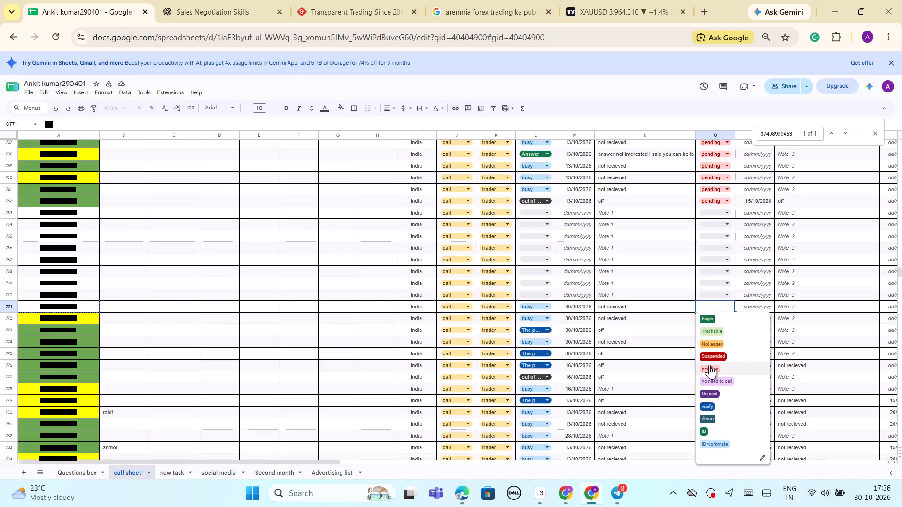
left_click(726, 319)
left_click(715, 378)
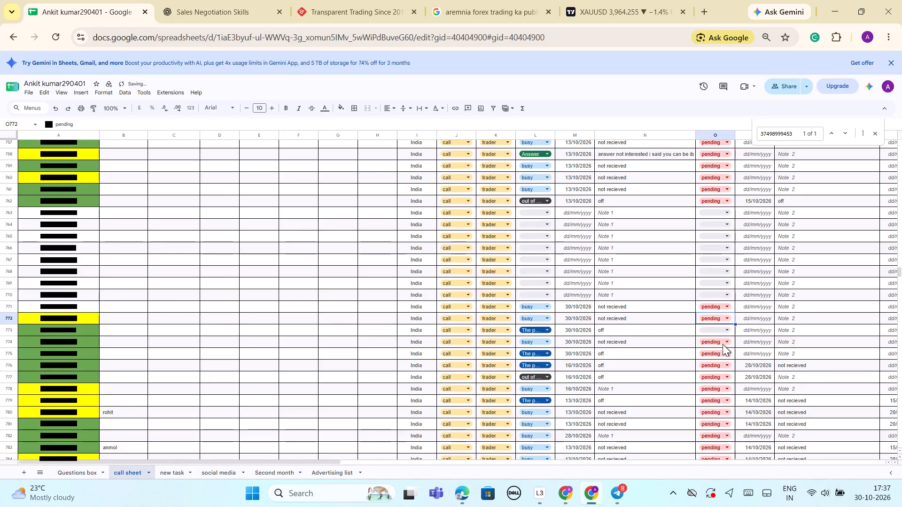
left_click(726, 330)
left_click(714, 389)
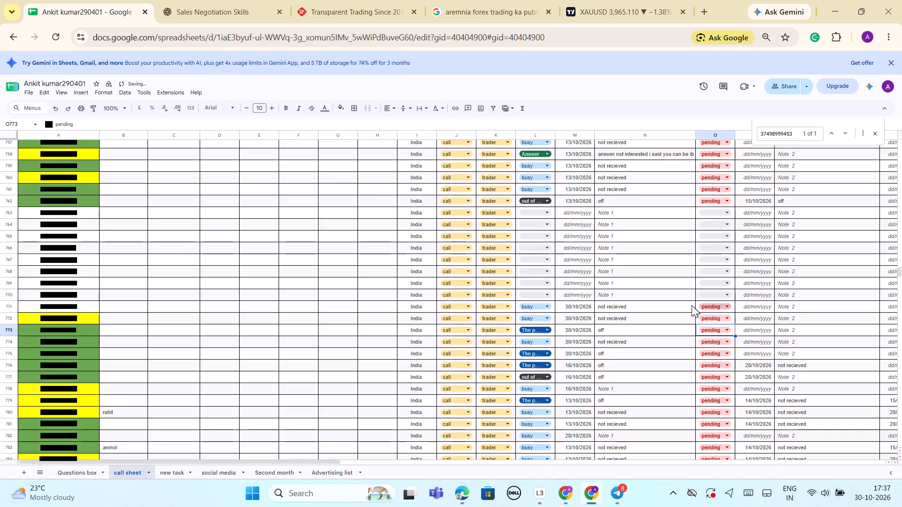
Change row 771's call status to Answer.
left_click(544, 307)
left_click(546, 317)
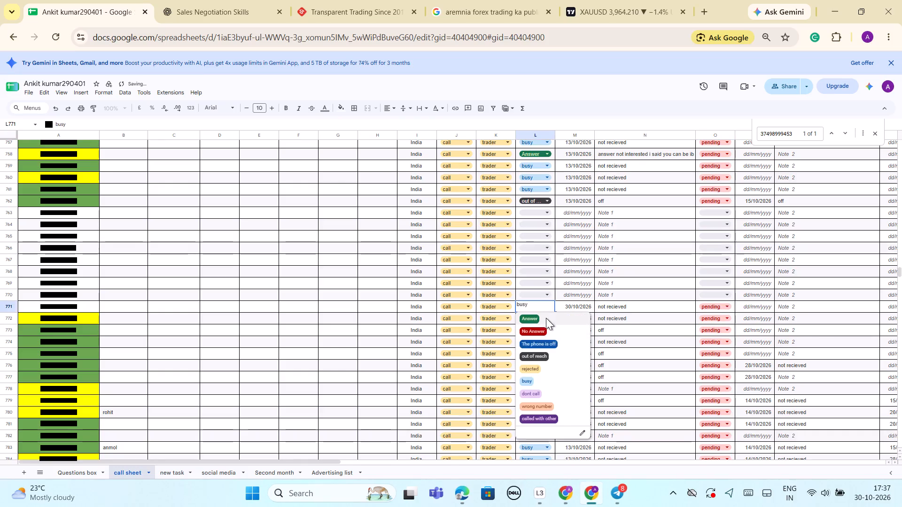
Replace row 771's Note 1 text with "recieved but".
double_click(633, 307)
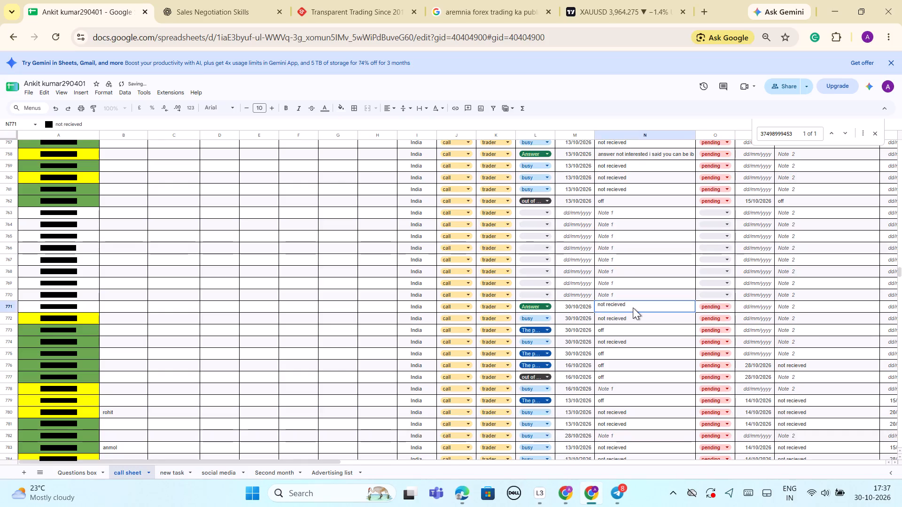
key("comma")
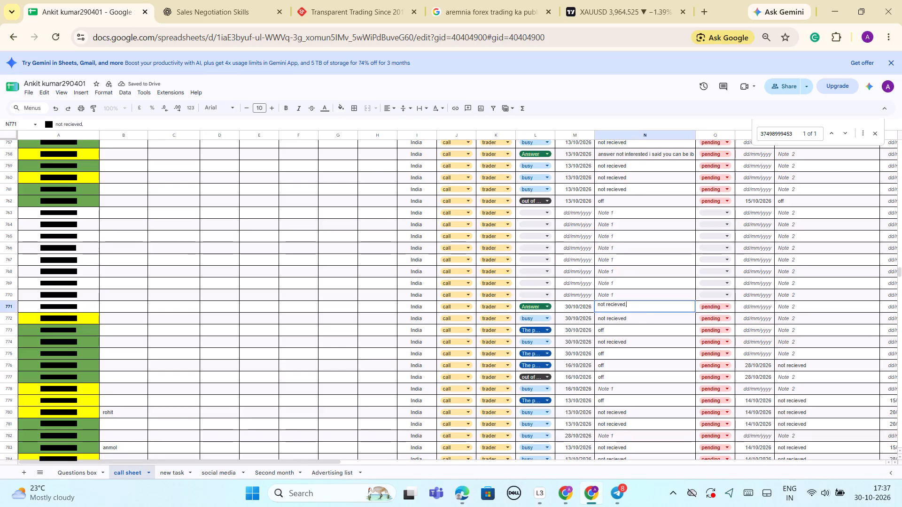
key("BackSpace")
key("BackSpace")
key("BackSpace")
key("BackSpace")
key("BackSpace")
key("BackSpace")
key("BackSpace")
key("BackSpace")
key("BackSpace")
key("BackSpace")
key("BackSpace")
key("BackSpace")
key("BackSpace")
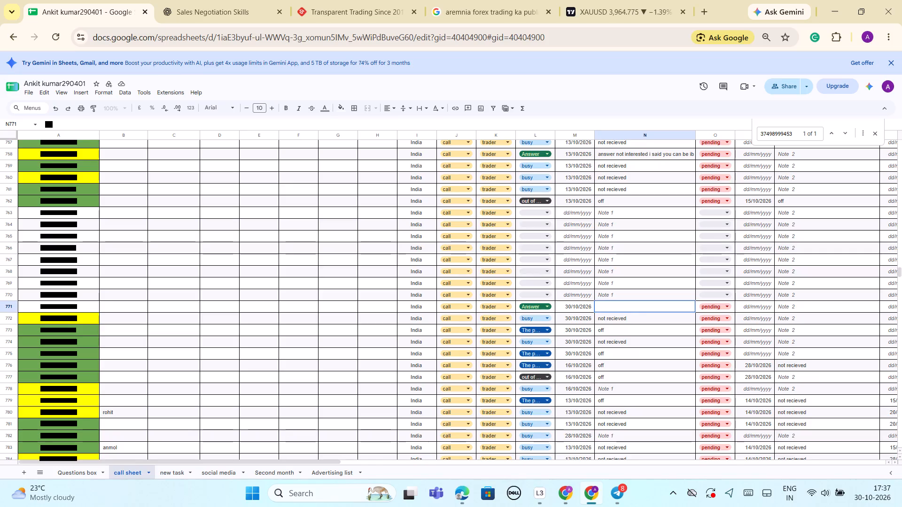
type("recievee")
key("BackSpace")
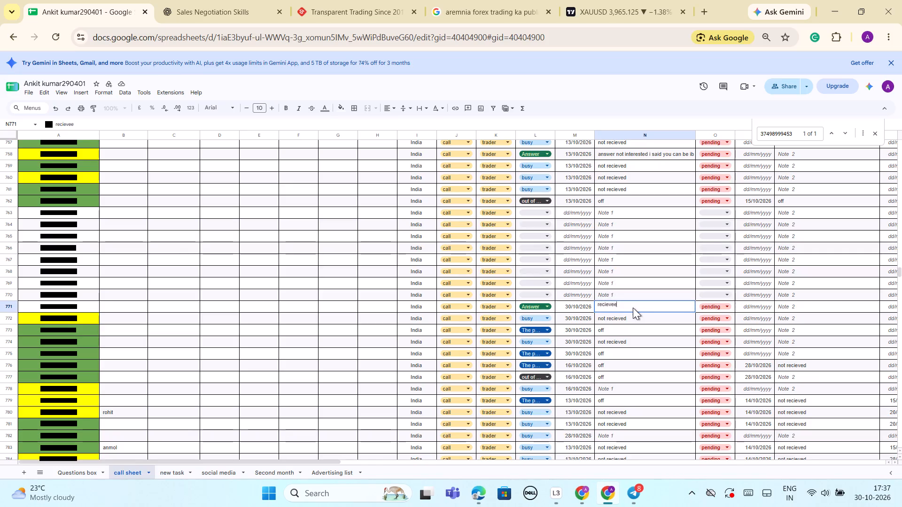
type("d")
key("space")
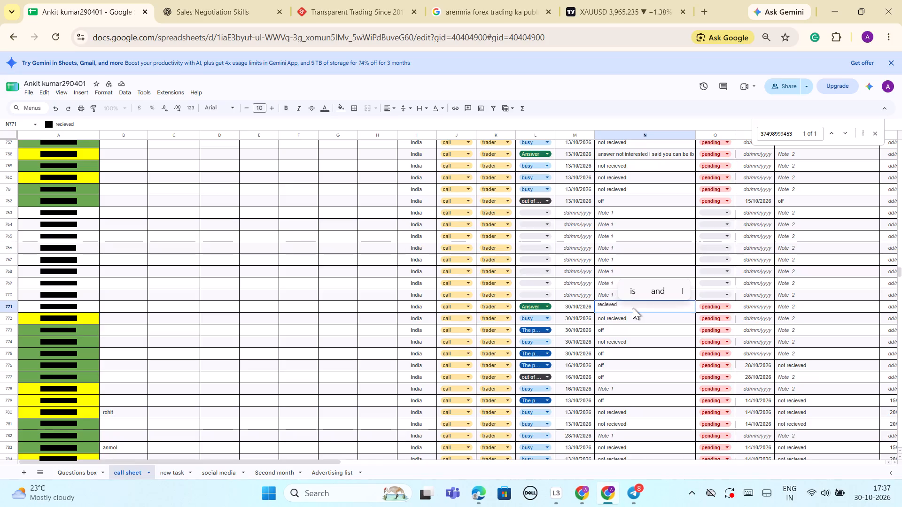
type("bi")
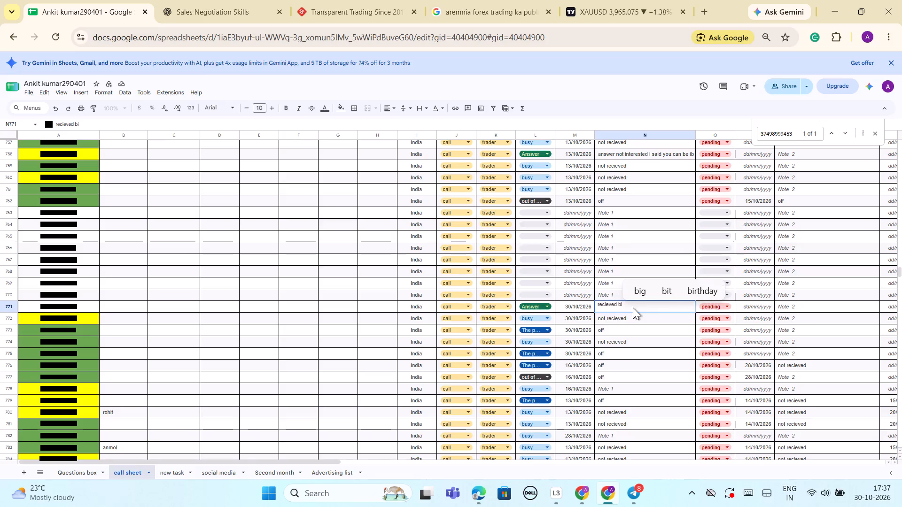
key("BackSpace")
type("ut")
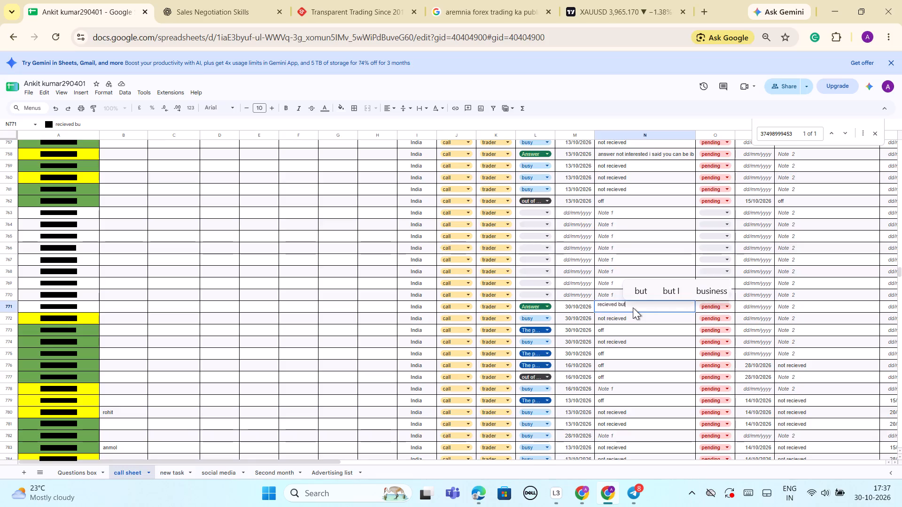
key("space")
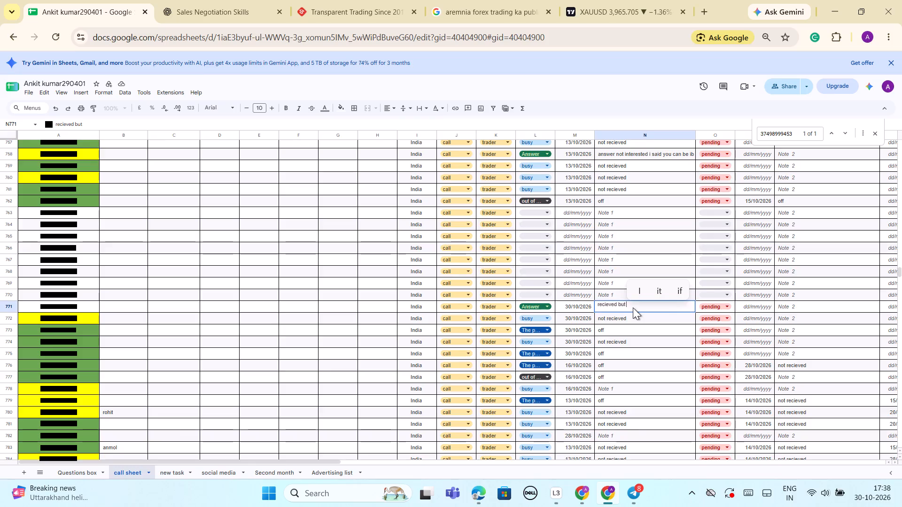
Complete row 771's Note 1 so it reads "recieved but he dont know hindi only bangla".
left_click(331, 309)
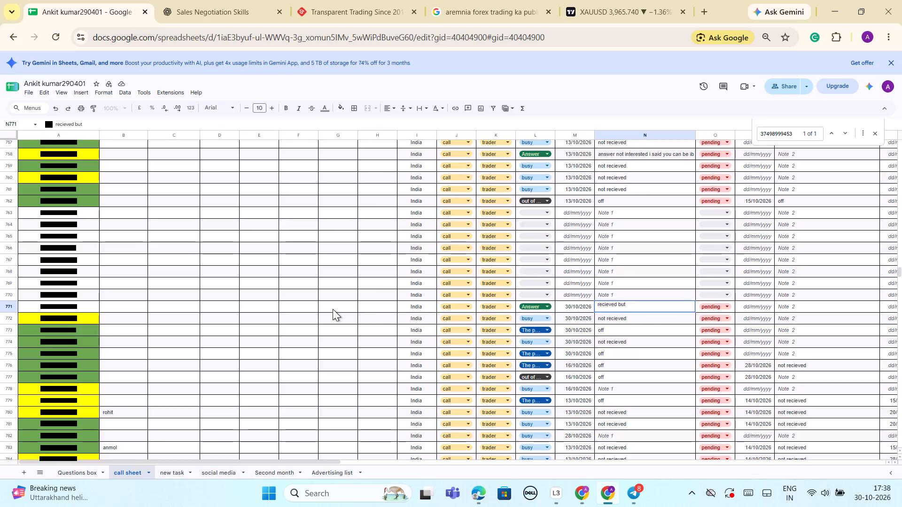
left_click(645, 308)
double_click(635, 308)
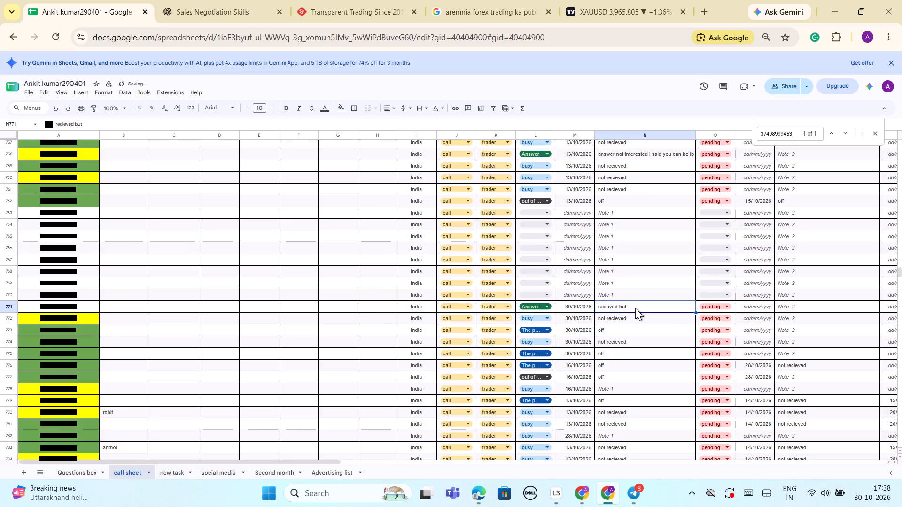
type("he dont knoe")
key("BackSpace")
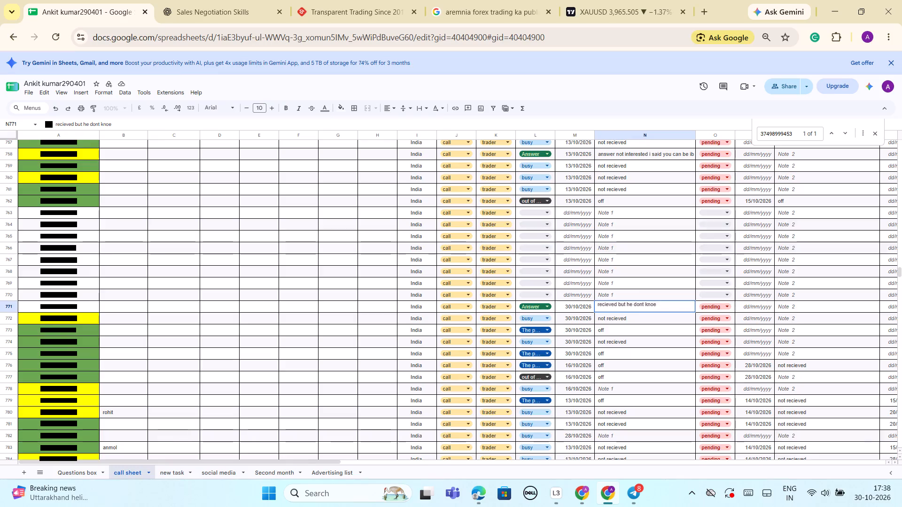
type("w hindi")
key("space")
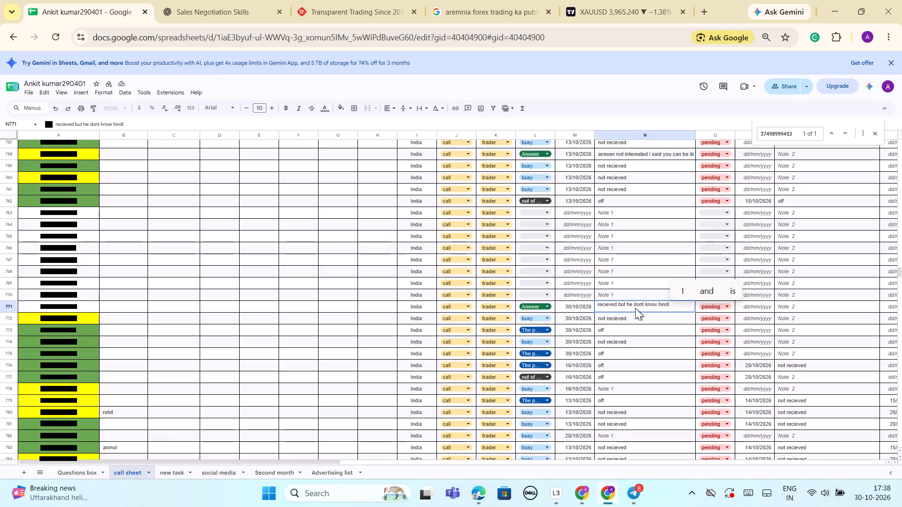
type("on")
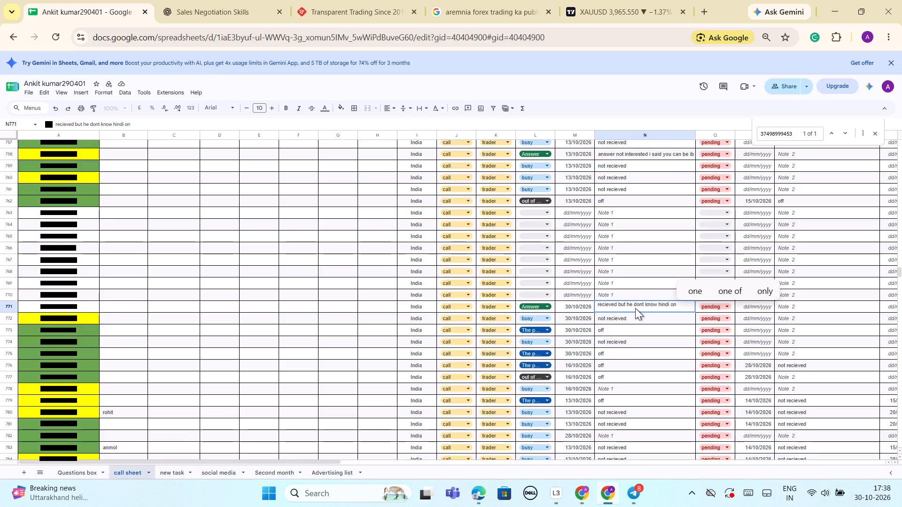
type("ly")
key("space")
key("b")
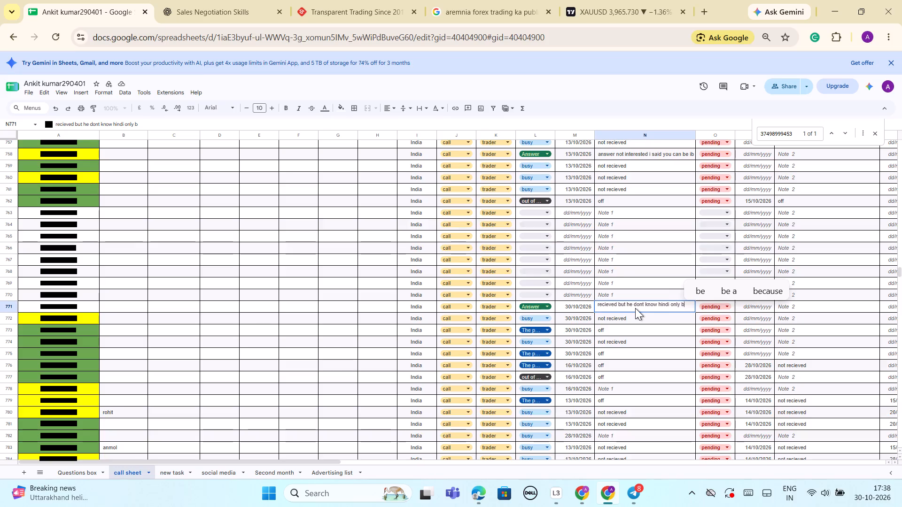
type("an")
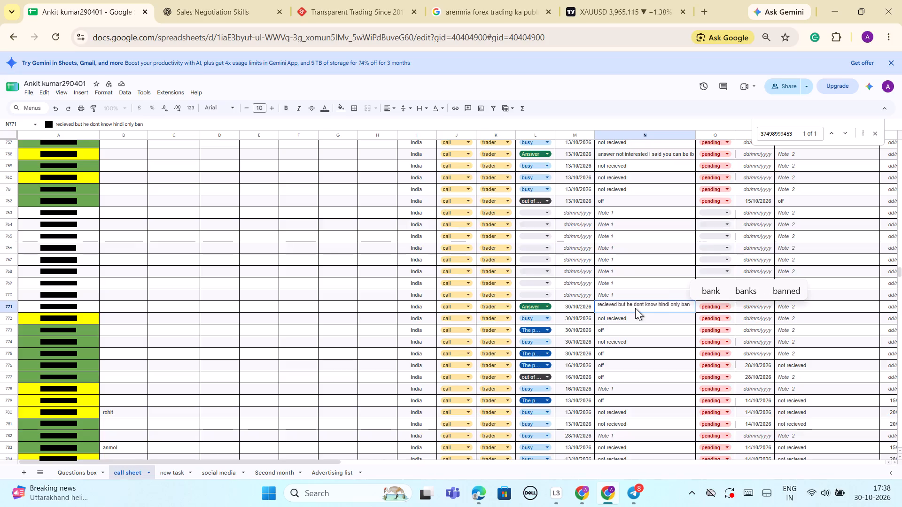
type("gla")
key("space")
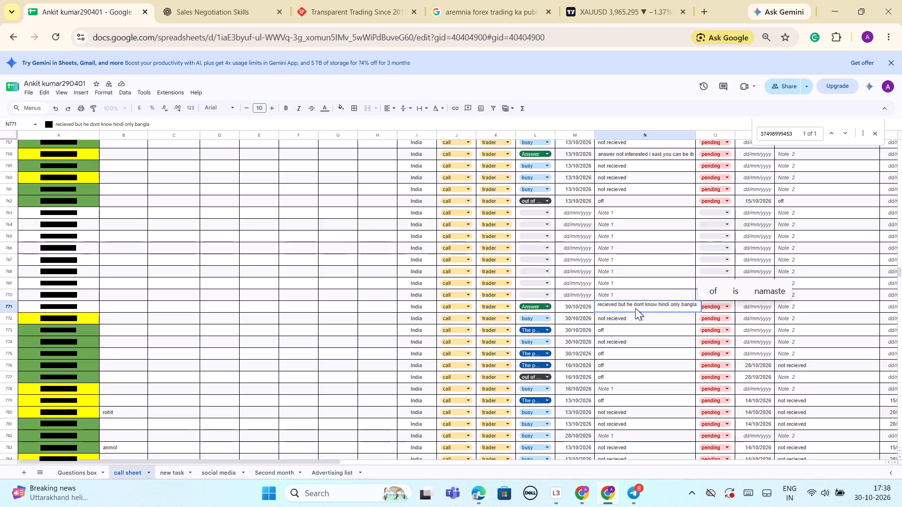
Finish row 771's Note 1 by adding "language" after "bangla".
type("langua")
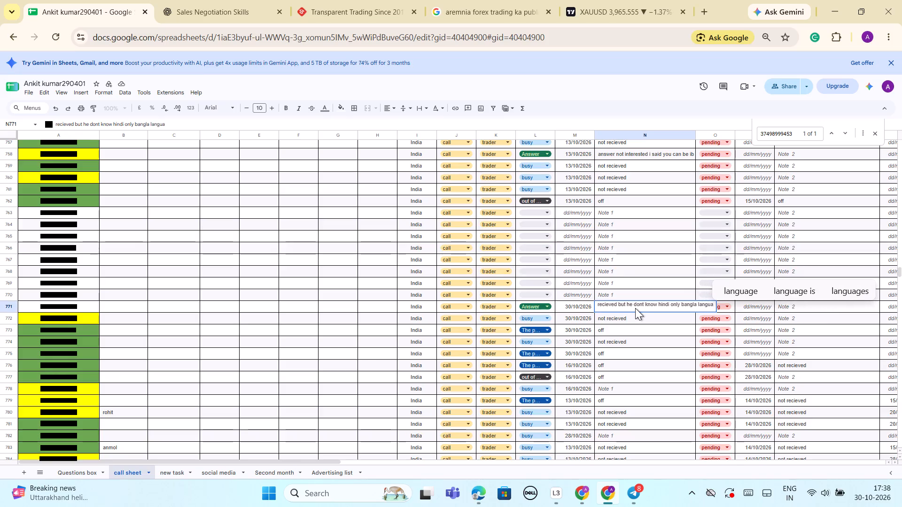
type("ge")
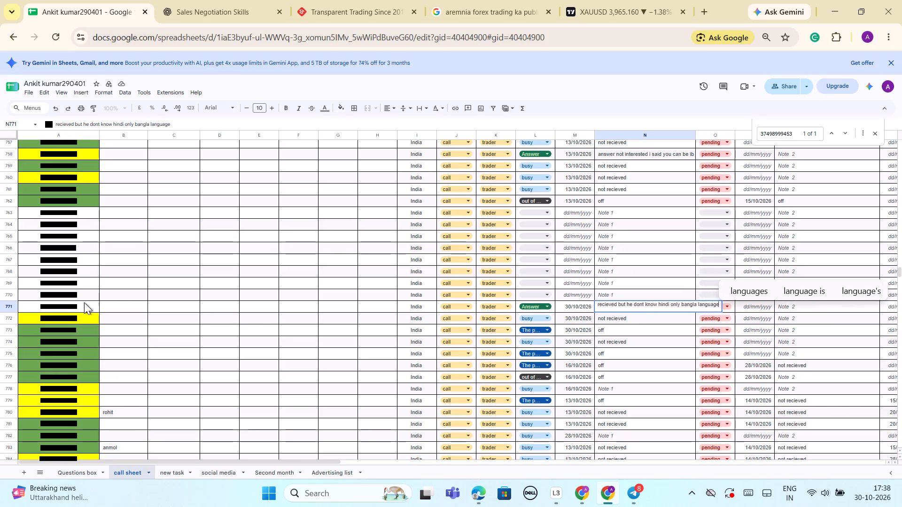
Copy row 771's phone number from the call sheet and start a new WhatsApp chat in STP CRM with it, named "lead ankit".
left_click(70, 307)
right_click(70, 307)
left_click(89, 197)
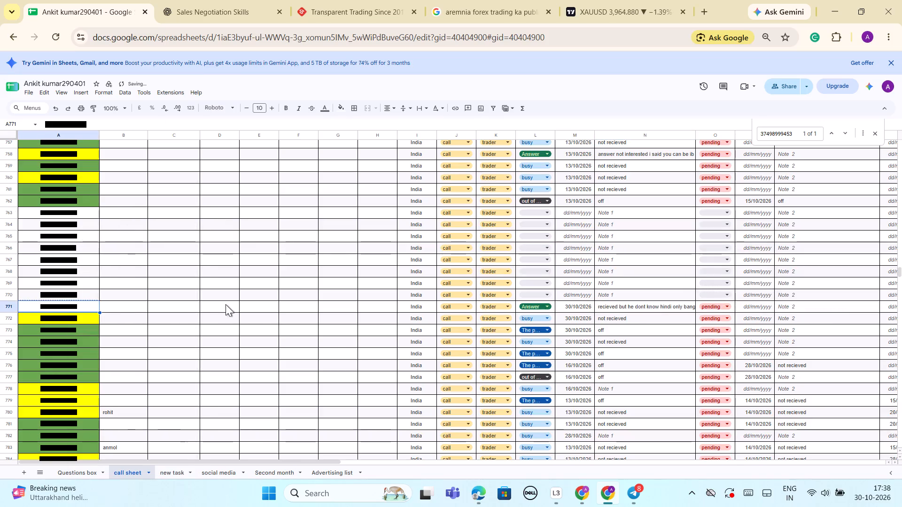
left_click(481, 499)
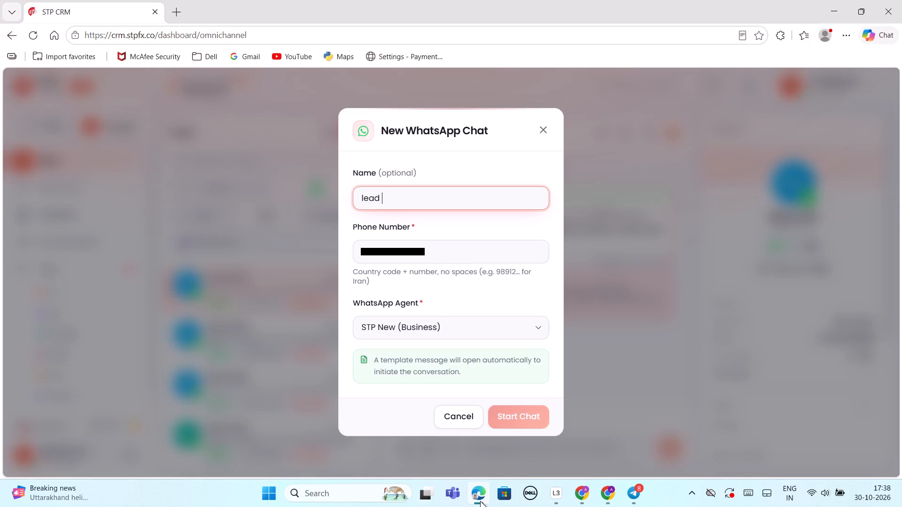
left_click(404, 199)
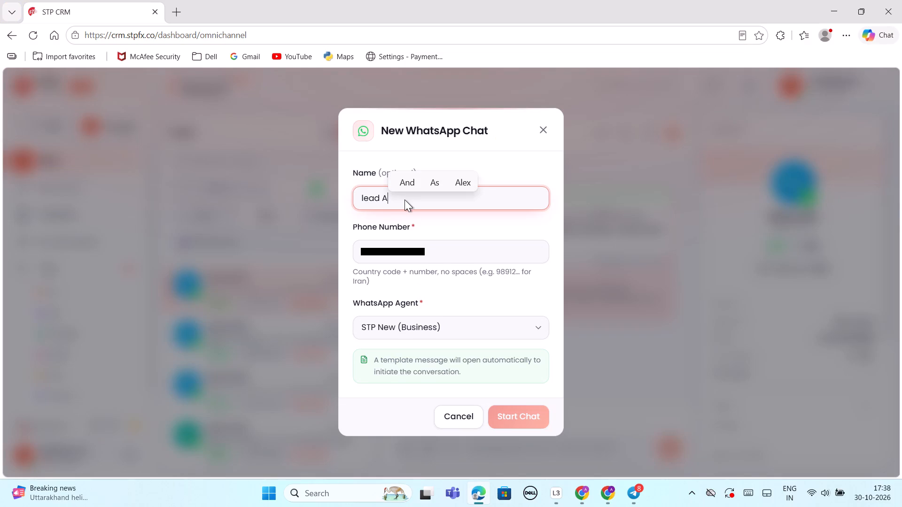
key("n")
key("BackSpace")
key("BackSpace")
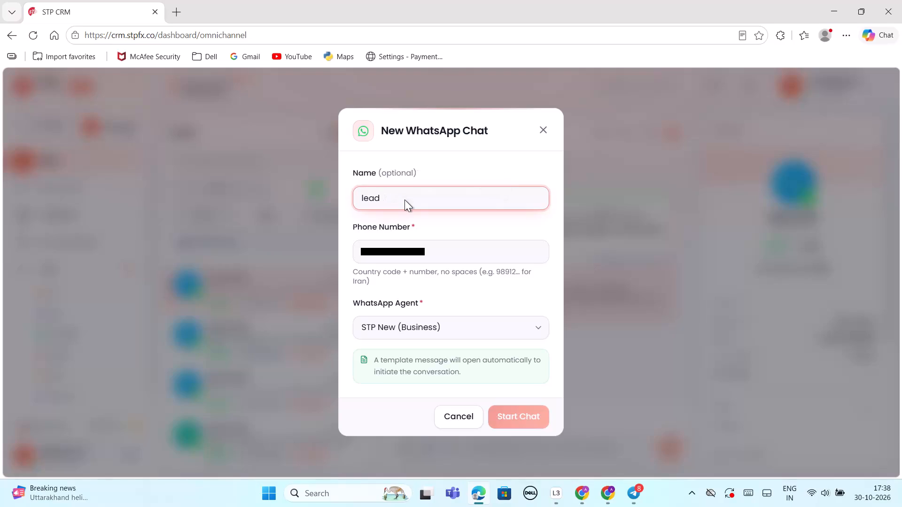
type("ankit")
left_click(405, 254)
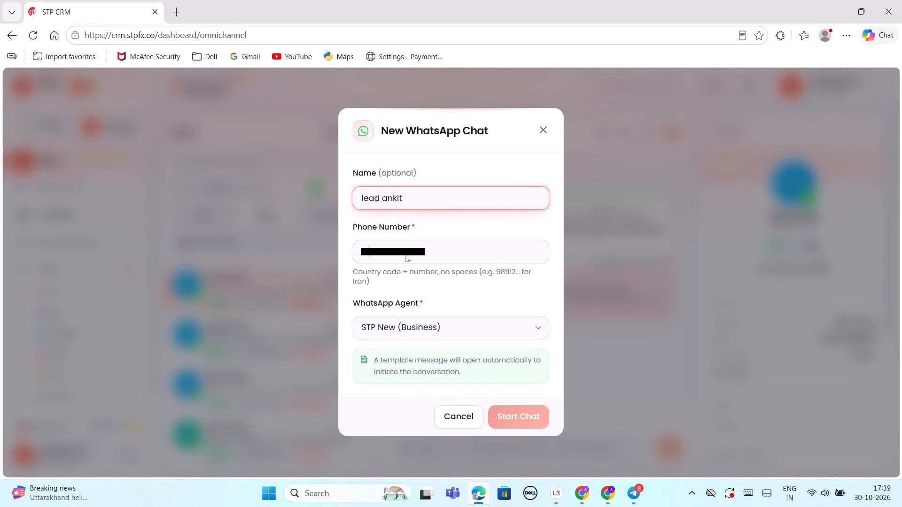
right_click(405, 254)
left_click(451, 303)
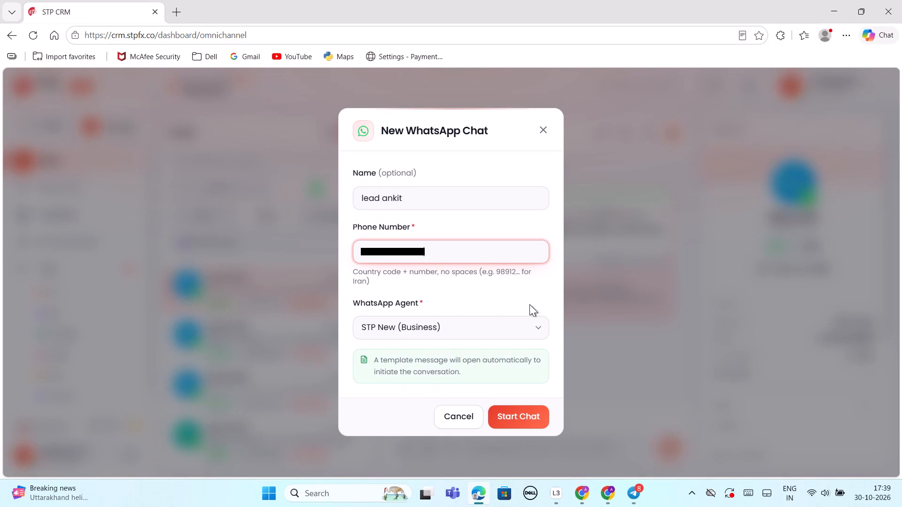
left_click(528, 417)
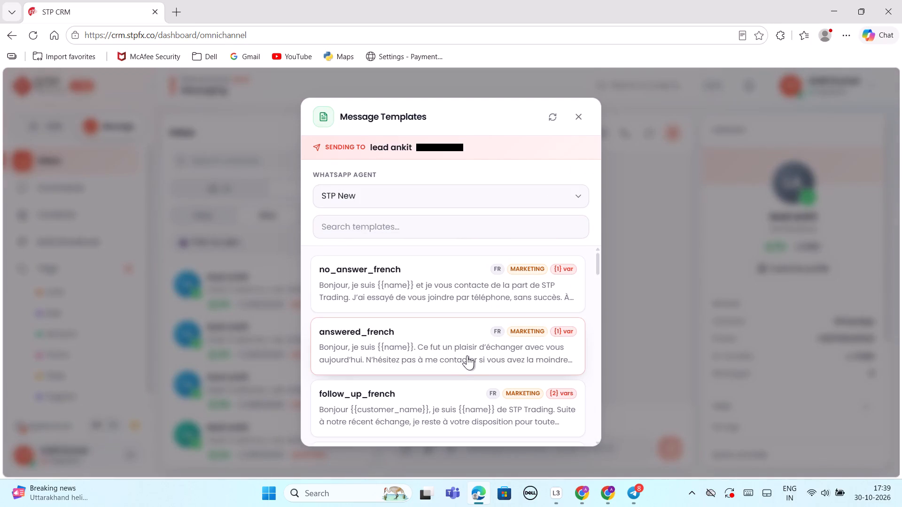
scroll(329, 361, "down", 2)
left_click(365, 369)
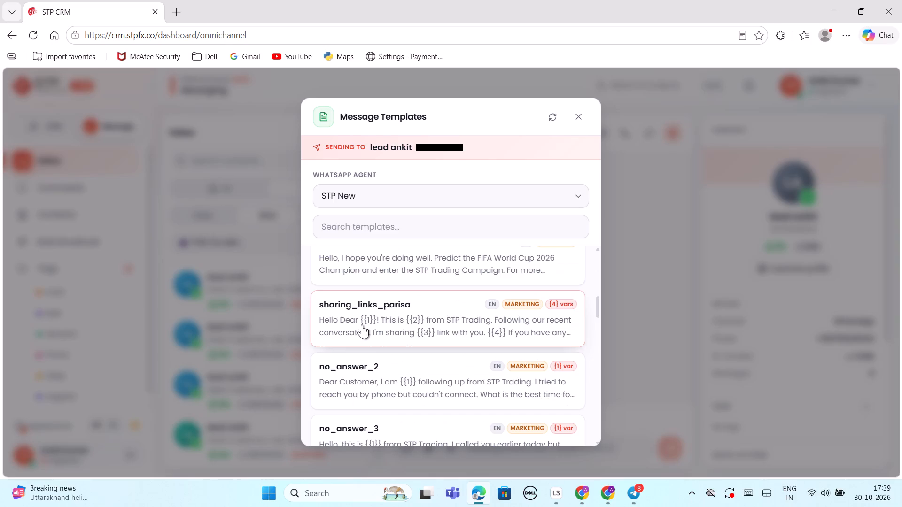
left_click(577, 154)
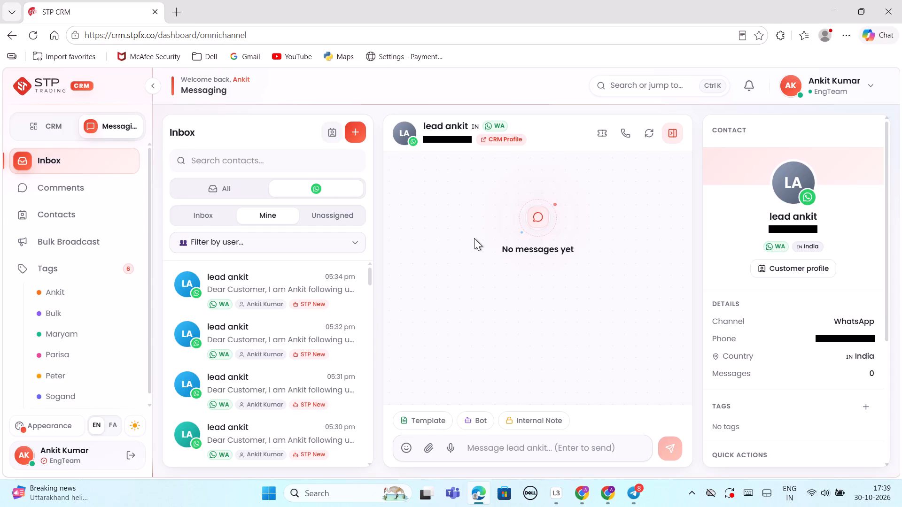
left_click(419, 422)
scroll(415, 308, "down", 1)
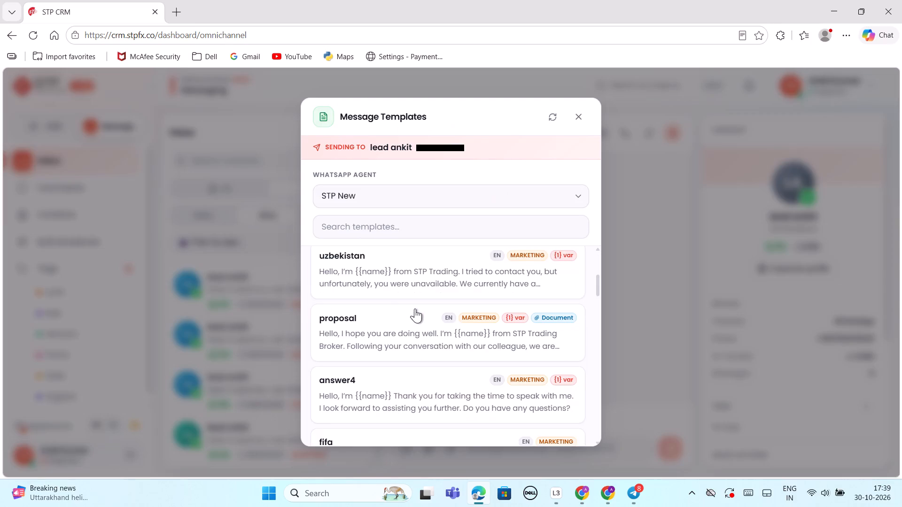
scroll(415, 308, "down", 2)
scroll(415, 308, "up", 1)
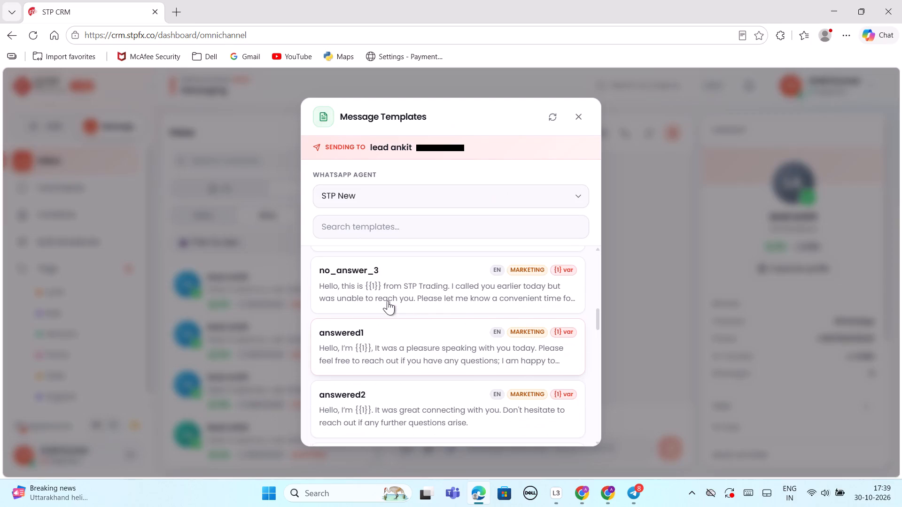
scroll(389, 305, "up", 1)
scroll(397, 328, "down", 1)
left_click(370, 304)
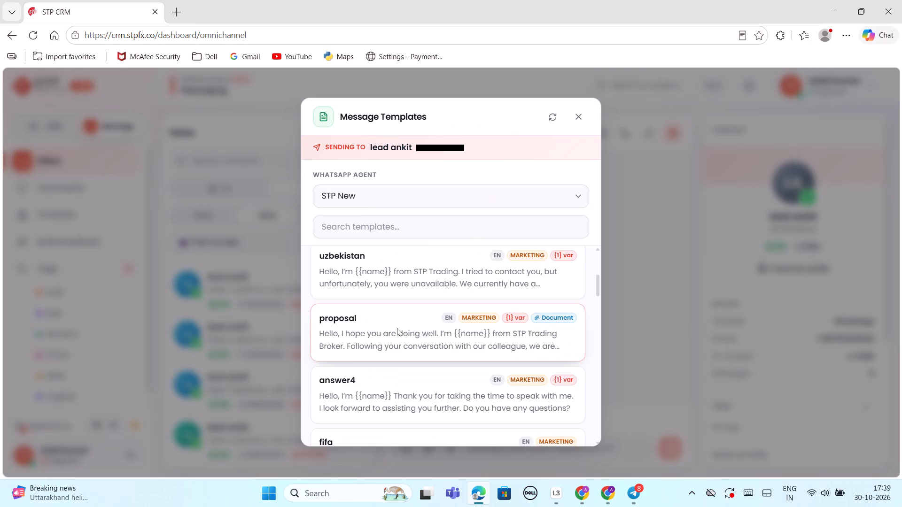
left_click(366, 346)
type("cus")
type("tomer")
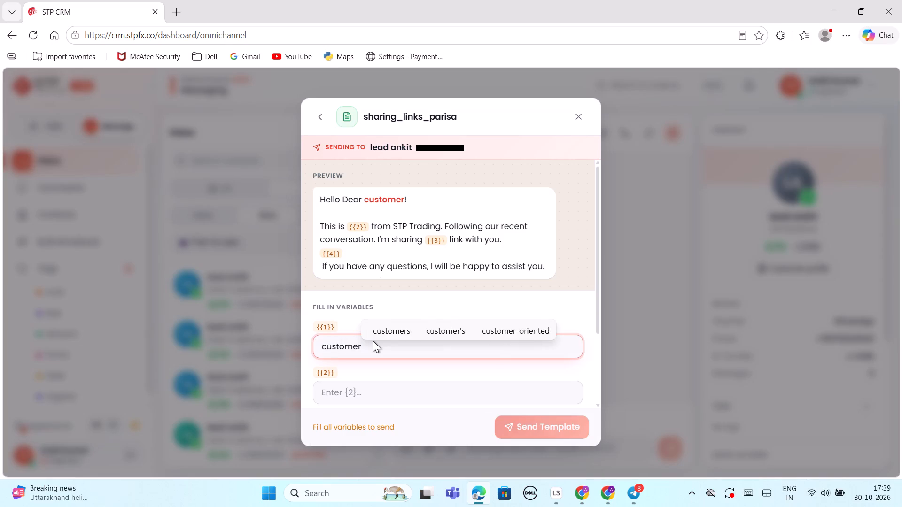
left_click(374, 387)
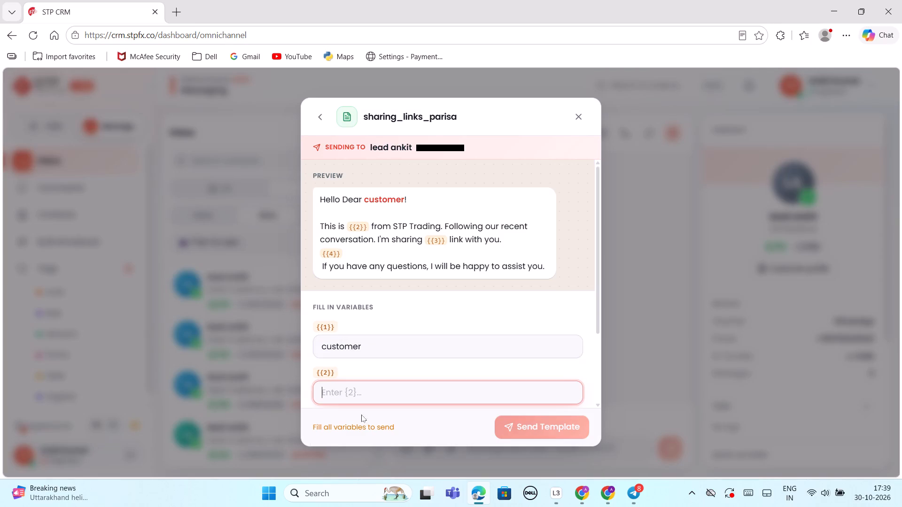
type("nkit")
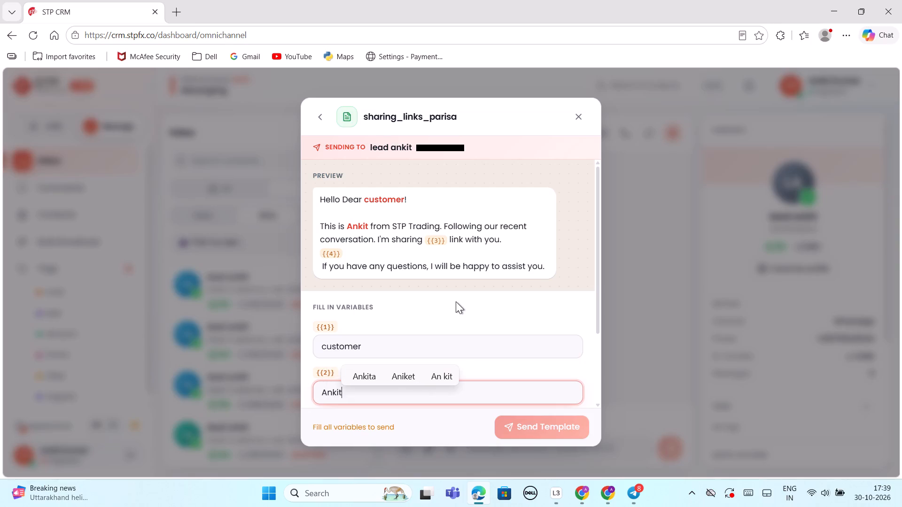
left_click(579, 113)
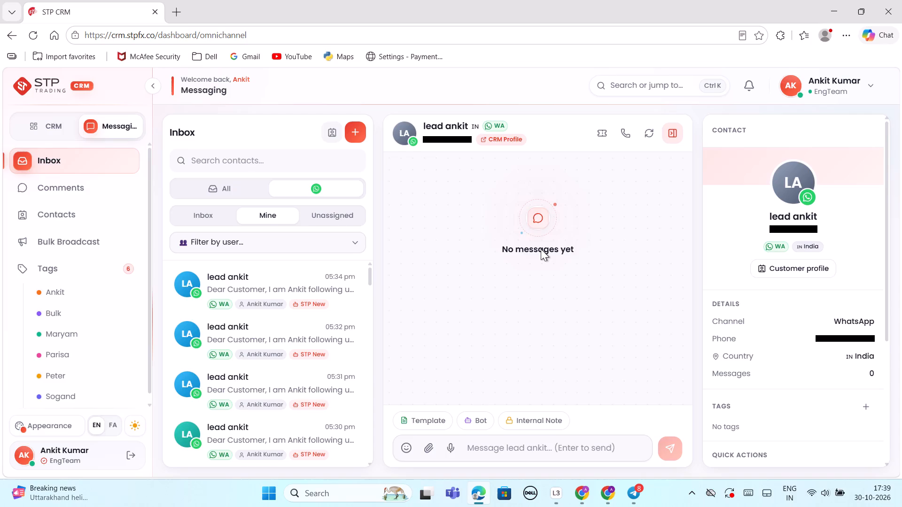
Choose the you_were_busy message template for the open lead and fill its first variable with Ankit.
left_click(414, 423)
scroll(394, 312, "down", 3)
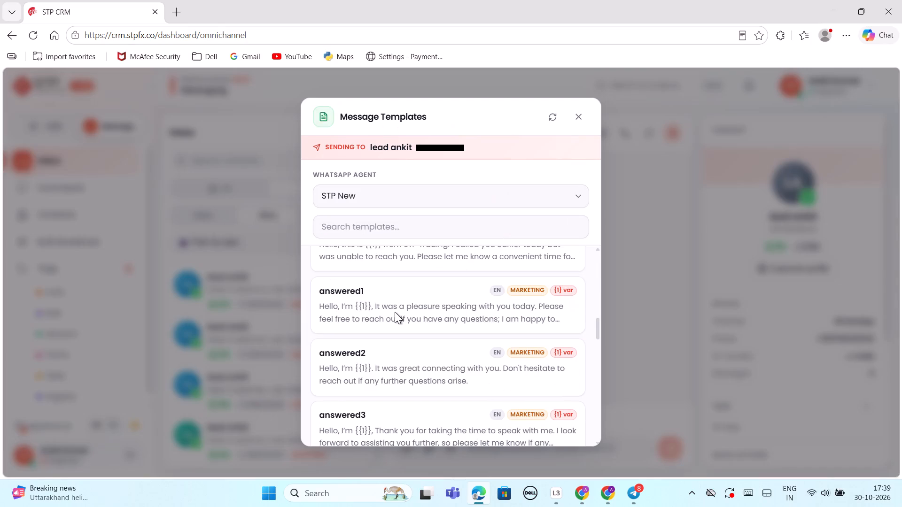
scroll(395, 320, "down", 2)
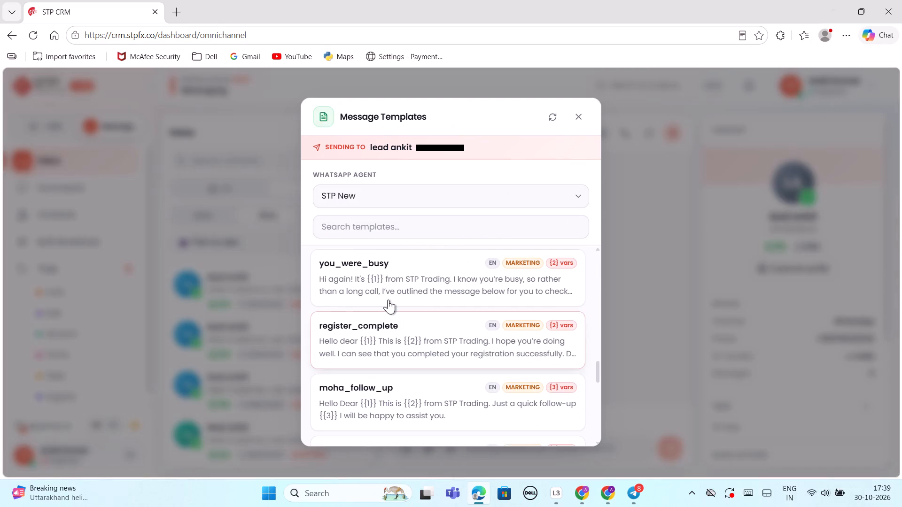
left_click(386, 291)
left_click(370, 345)
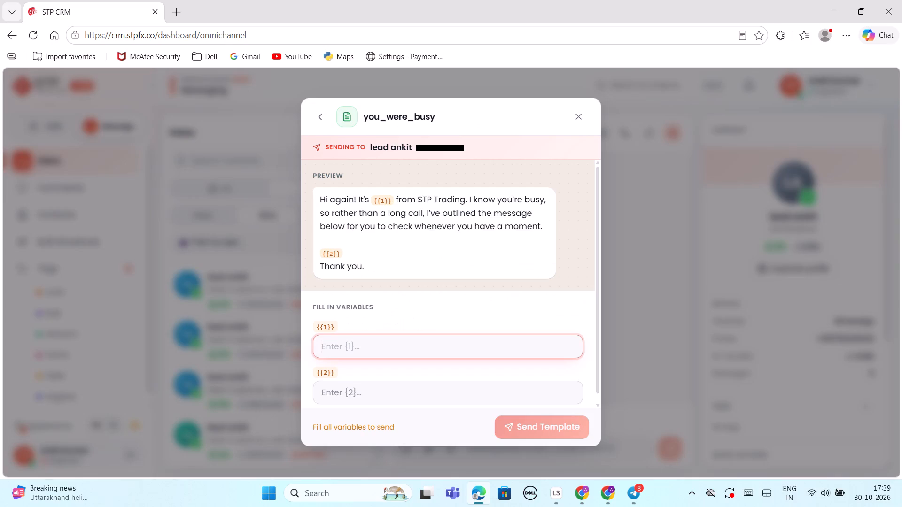
type("nkit")
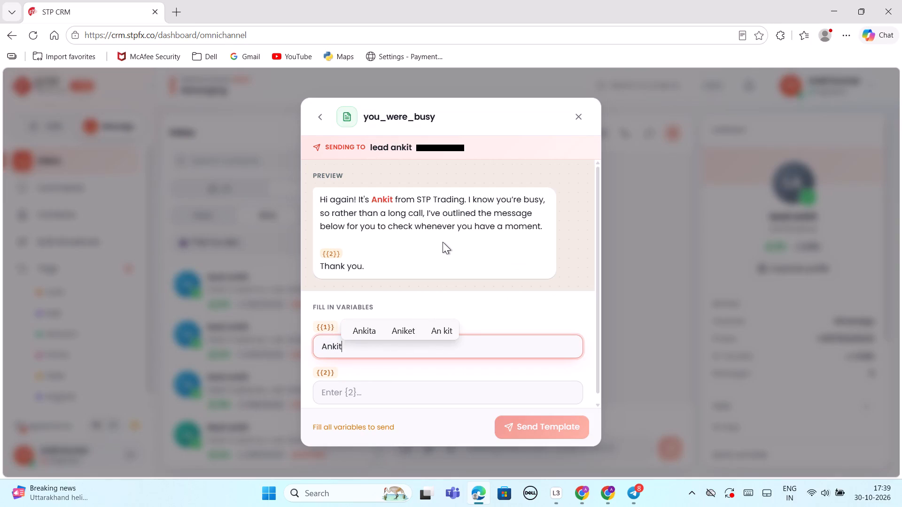
left_click(392, 398)
left_click_drag(598, 235, 599, 237)
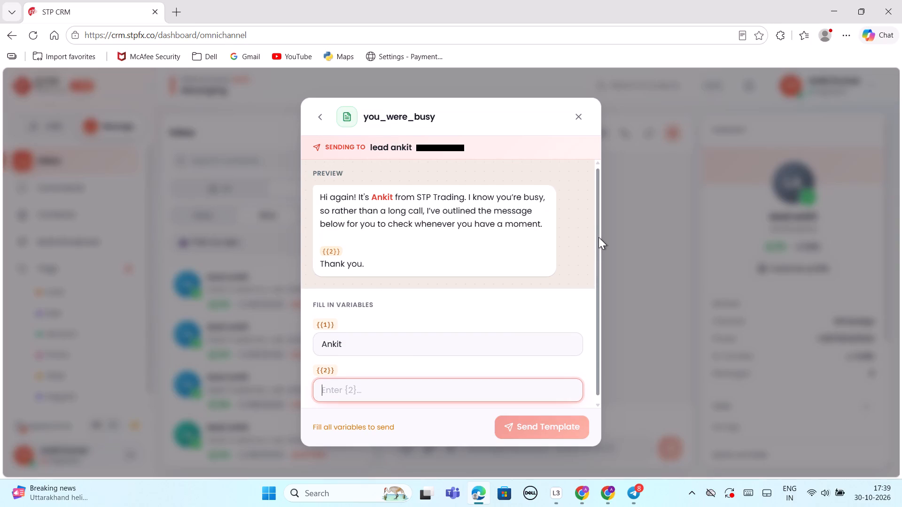
left_click_drag(599, 237, 599, 252)
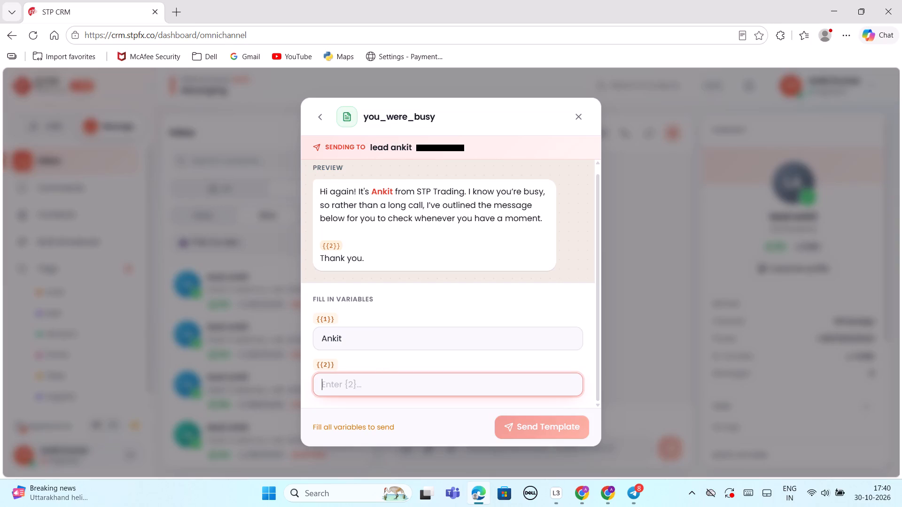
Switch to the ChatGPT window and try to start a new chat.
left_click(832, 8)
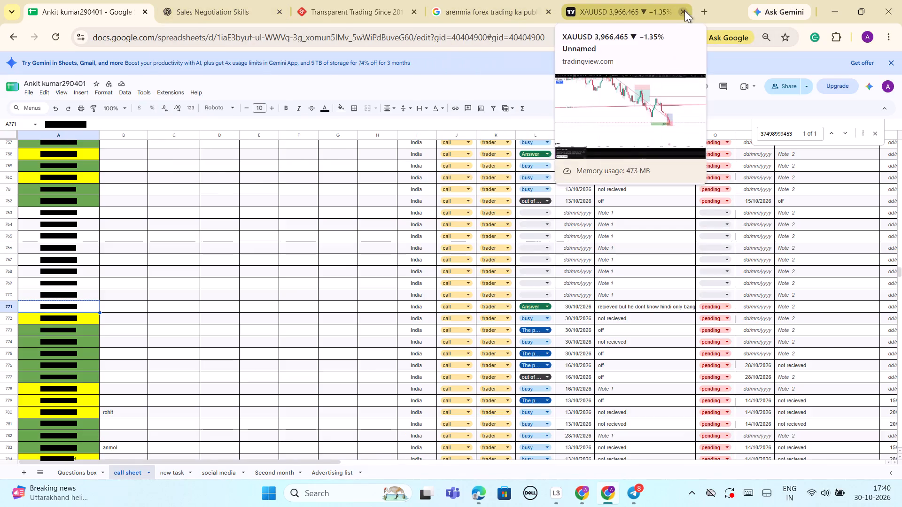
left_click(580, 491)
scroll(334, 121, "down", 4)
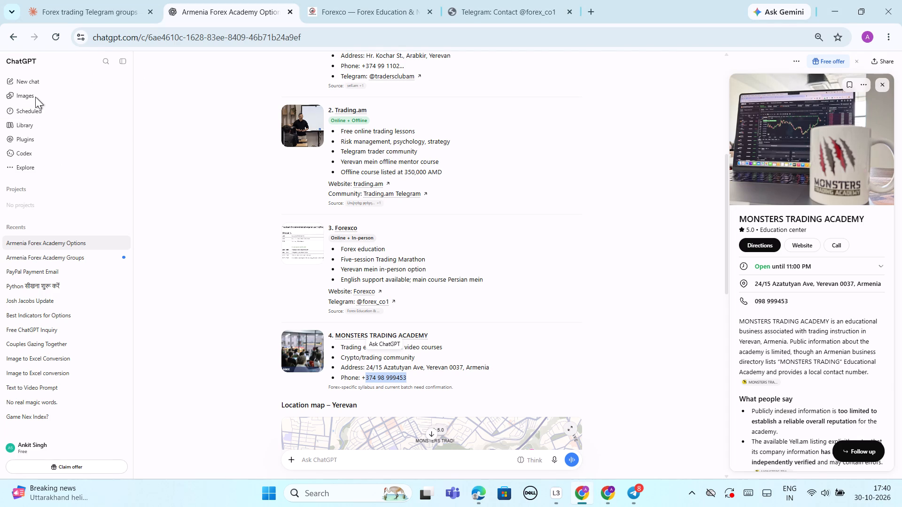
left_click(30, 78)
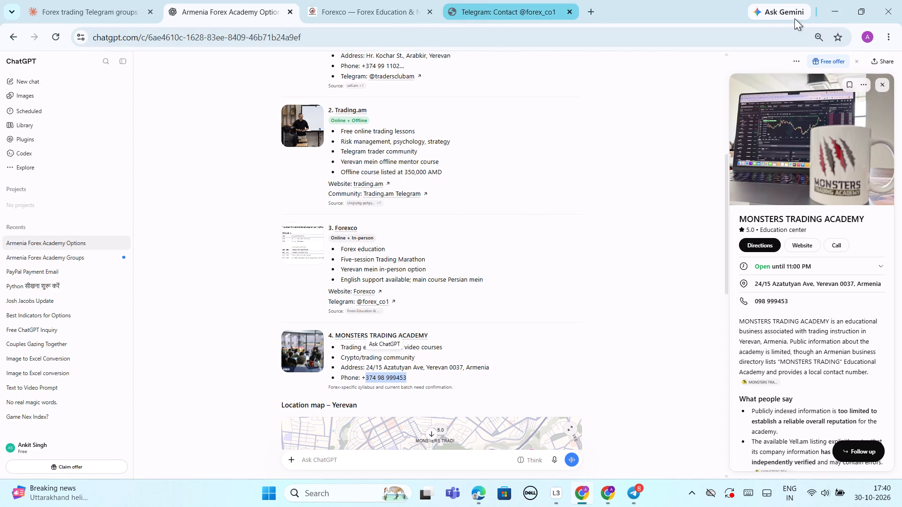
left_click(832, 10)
Return to the CRM and copy the full preview text of the you_were_busy template.
left_click(486, 499)
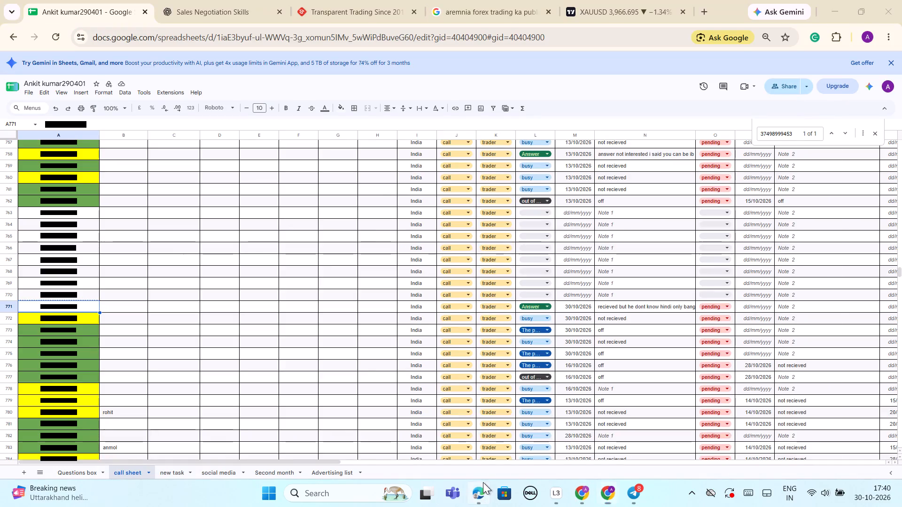
left_click_drag(319, 186, 488, 194)
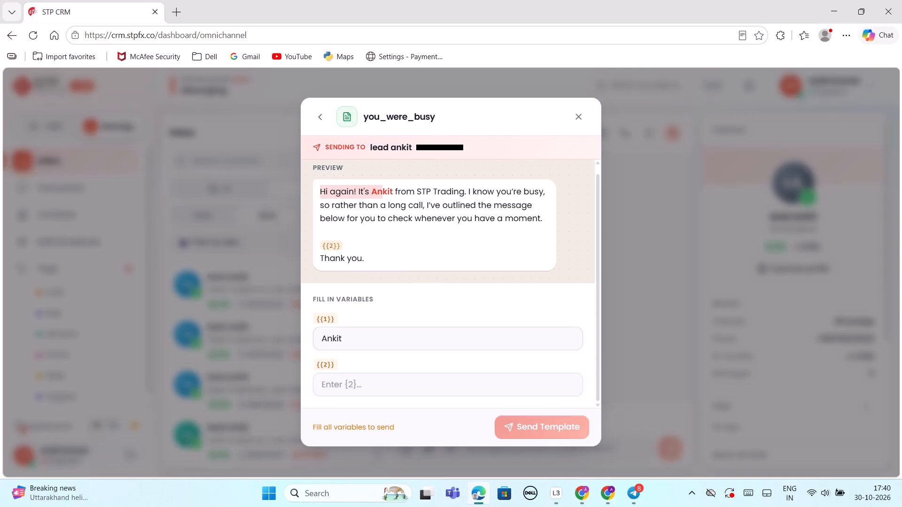
left_click_drag(488, 194, 540, 238)
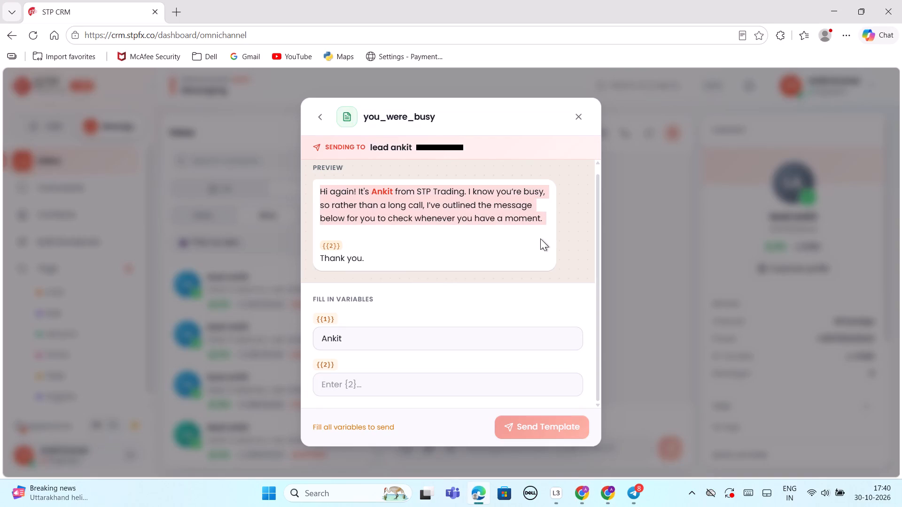
left_click_drag(540, 238, 534, 260)
right_click(467, 198)
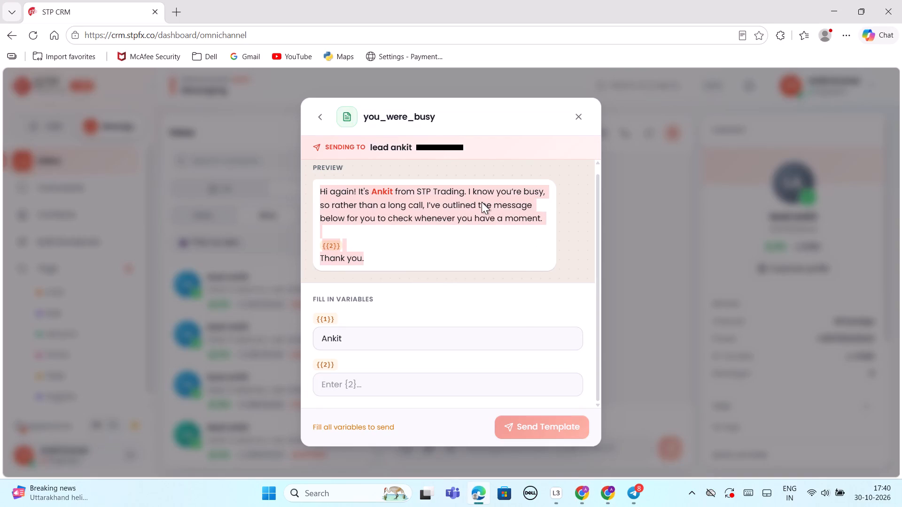
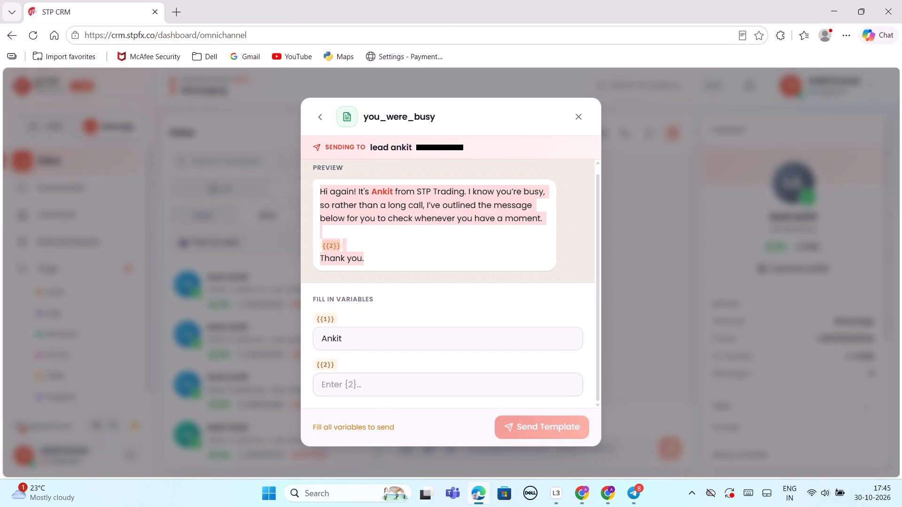
right_click(382, 385)
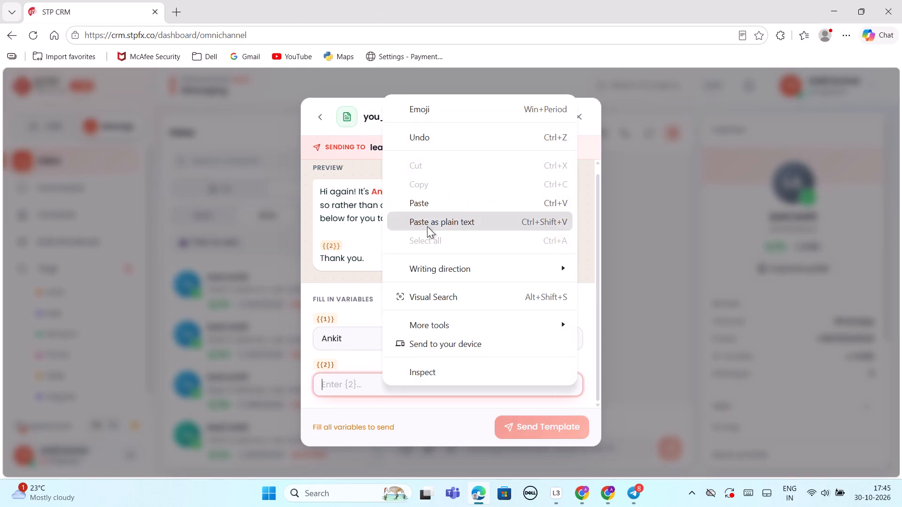
left_click(425, 205)
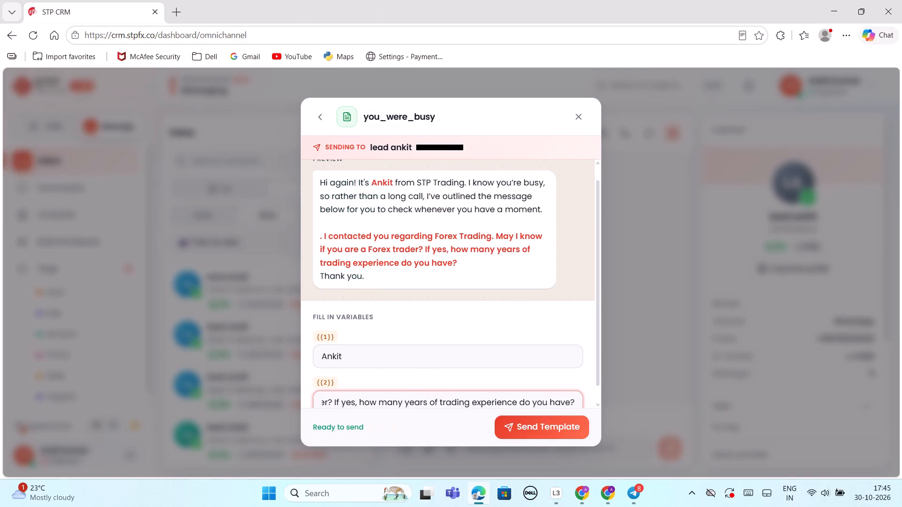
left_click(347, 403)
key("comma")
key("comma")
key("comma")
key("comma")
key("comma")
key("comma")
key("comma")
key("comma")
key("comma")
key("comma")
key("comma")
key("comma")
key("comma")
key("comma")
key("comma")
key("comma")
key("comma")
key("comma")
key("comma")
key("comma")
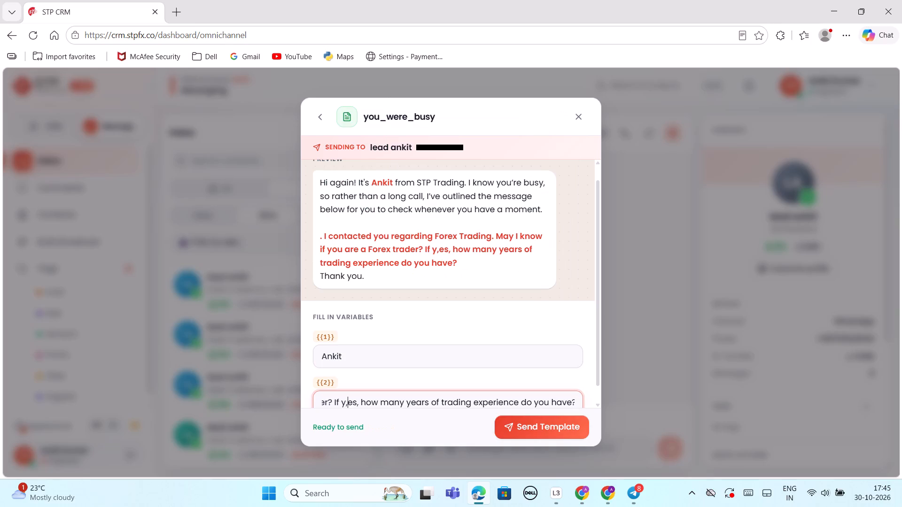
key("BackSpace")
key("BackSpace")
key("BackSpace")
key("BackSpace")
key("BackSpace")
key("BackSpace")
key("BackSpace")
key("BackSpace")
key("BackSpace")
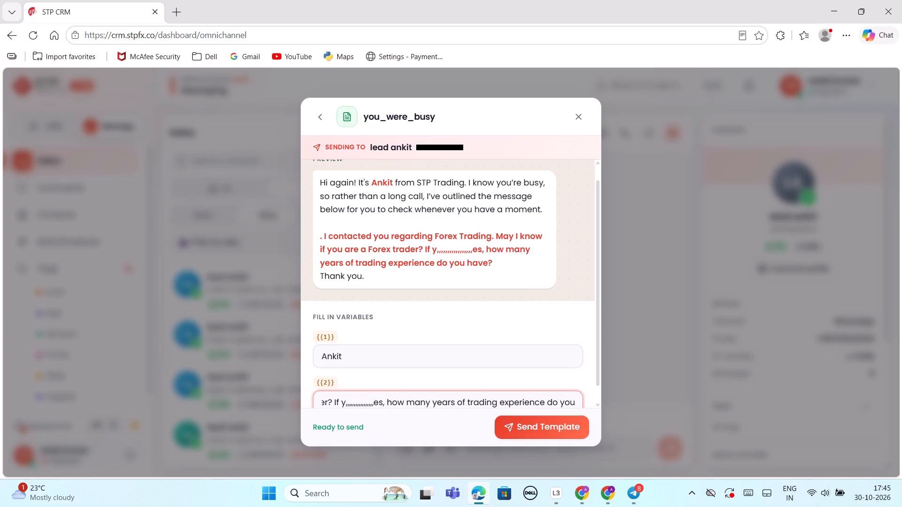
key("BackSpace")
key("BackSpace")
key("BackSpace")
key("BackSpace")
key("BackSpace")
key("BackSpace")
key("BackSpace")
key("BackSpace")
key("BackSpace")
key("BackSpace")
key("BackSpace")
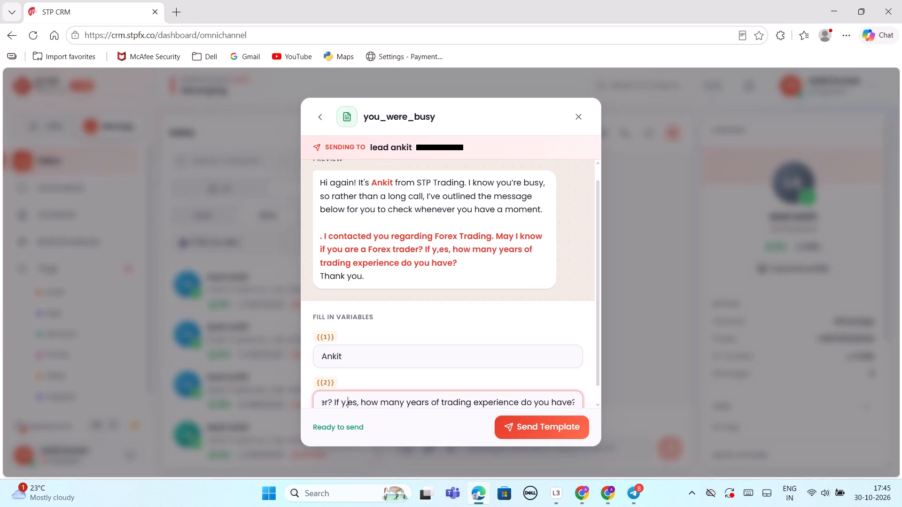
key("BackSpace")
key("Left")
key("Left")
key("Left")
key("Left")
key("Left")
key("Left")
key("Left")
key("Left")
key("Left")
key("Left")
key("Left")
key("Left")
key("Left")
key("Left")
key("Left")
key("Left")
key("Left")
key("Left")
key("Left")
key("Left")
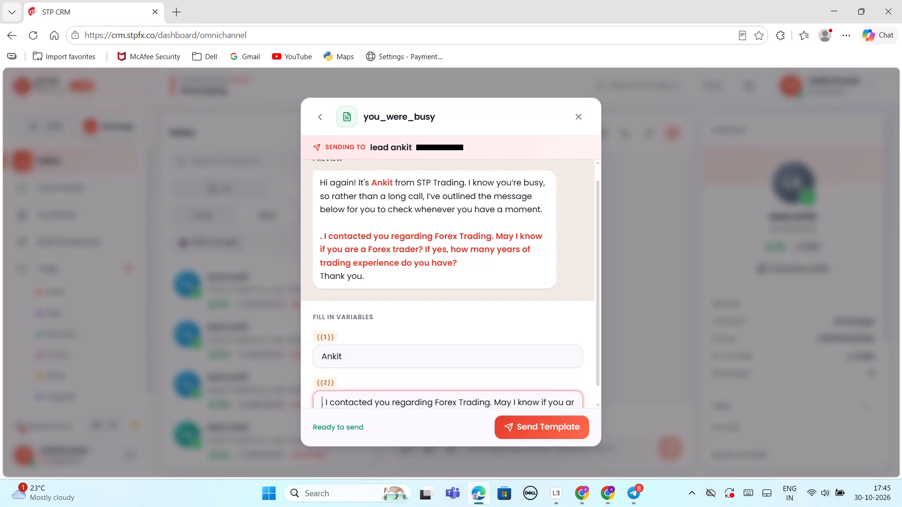
Remove the stray leading period and space from variable {{2}} so the text begins with "I contacted you regarding Forex Trading".
left_click(327, 401)
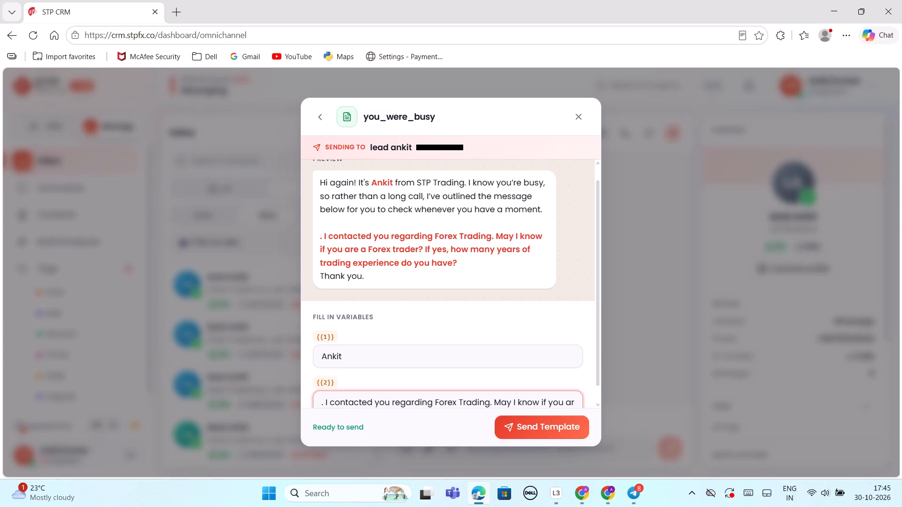
left_click(325, 404)
key("BackSpace")
key("BackSpace")
key("BackSpace")
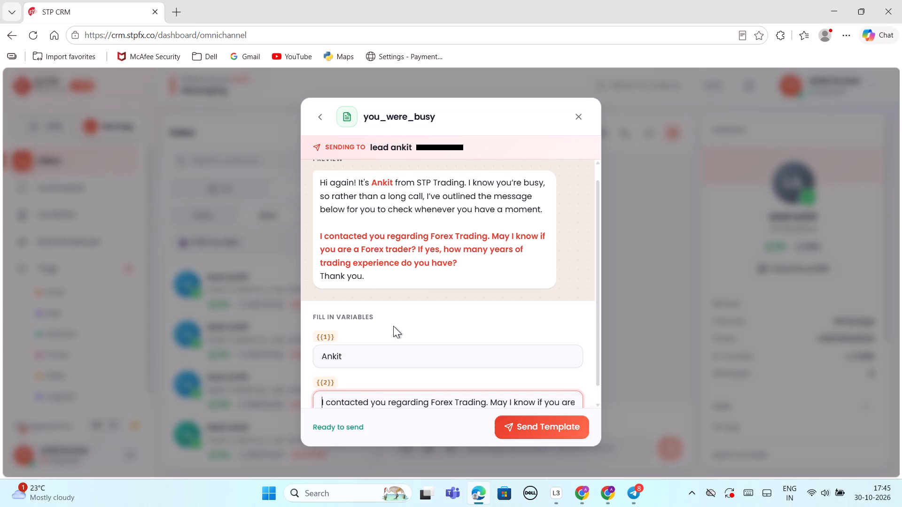
Send the completed you_were_busy template to the lead and check the sent message in the conversation.
scroll(393, 326, "down", 3)
scroll(432, 329, "down", 3)
left_click(513, 425)
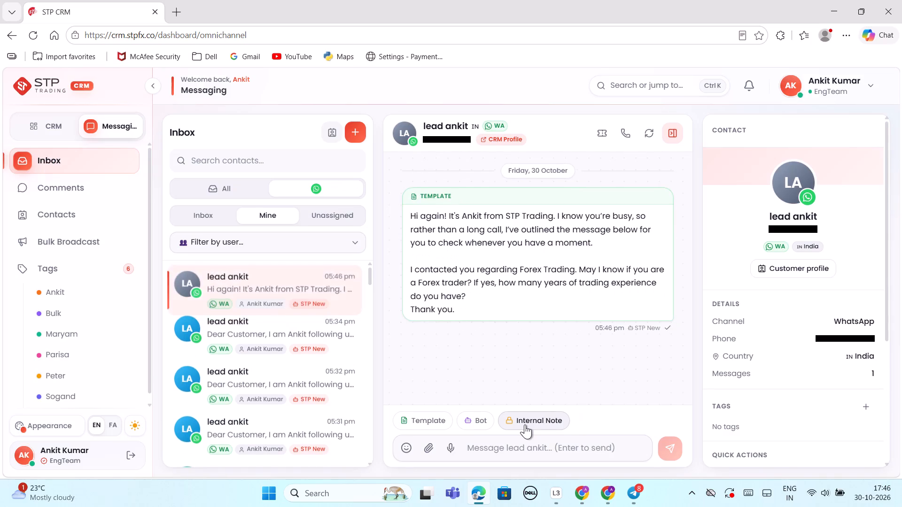
scroll(572, 314, "down", 1)
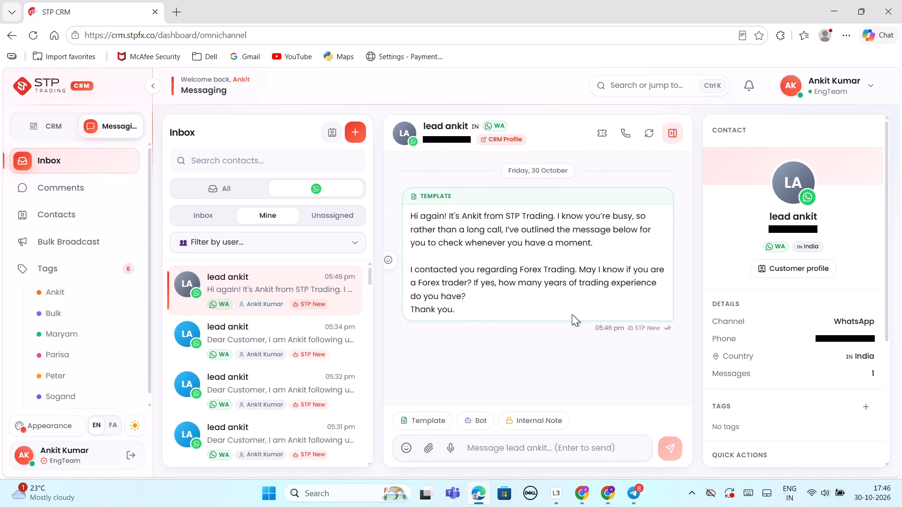
scroll(572, 314, "up", 1)
scroll(572, 314, "down", 3)
Return to the call sheet in Google Sheets and fill the contacted lead's number cell A771 with green.
left_click(831, 11)
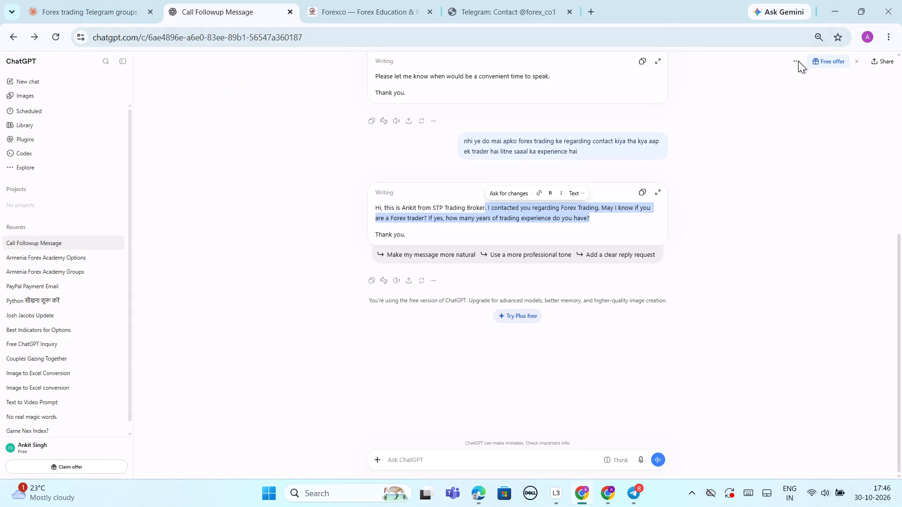
left_click(832, 8)
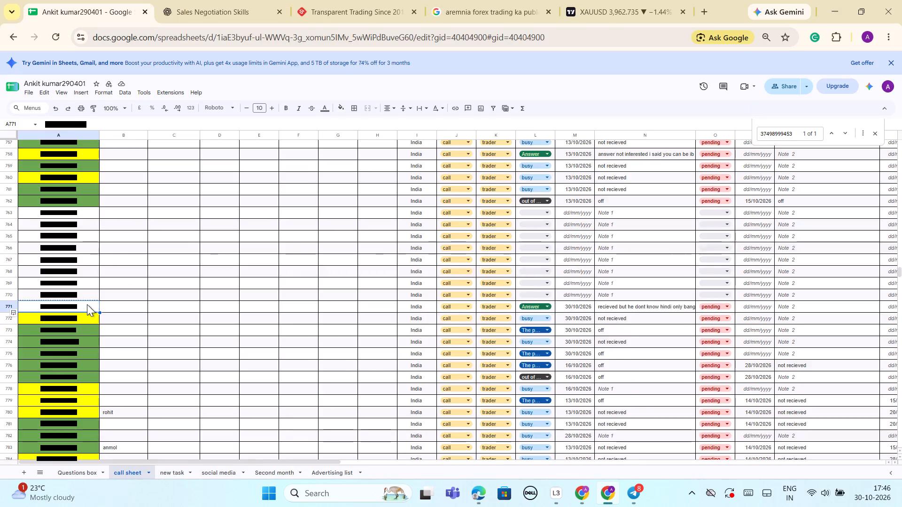
left_click(342, 108)
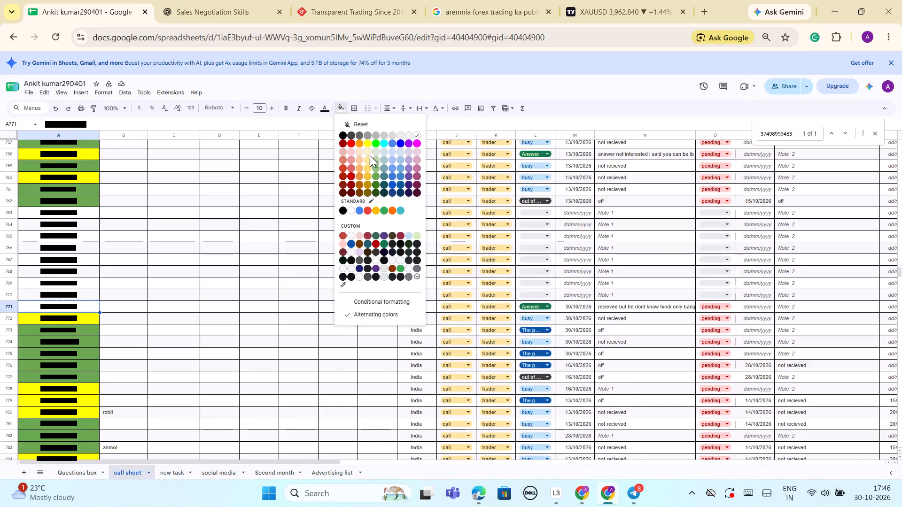
left_click(376, 175)
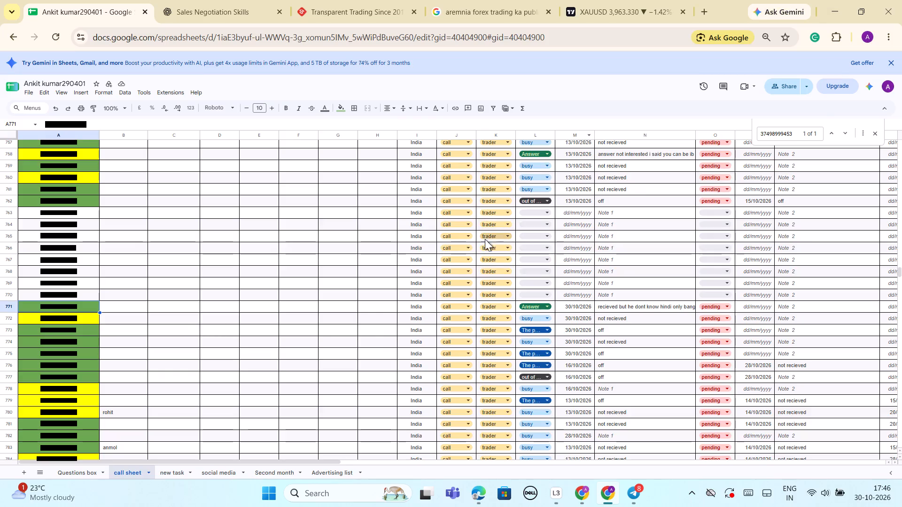
Look through the call sheet's logged and uncalled leads, from the earlier entries to the empty rows at its end.
scroll(493, 273, "up", 1)
scroll(493, 273, "down", 3)
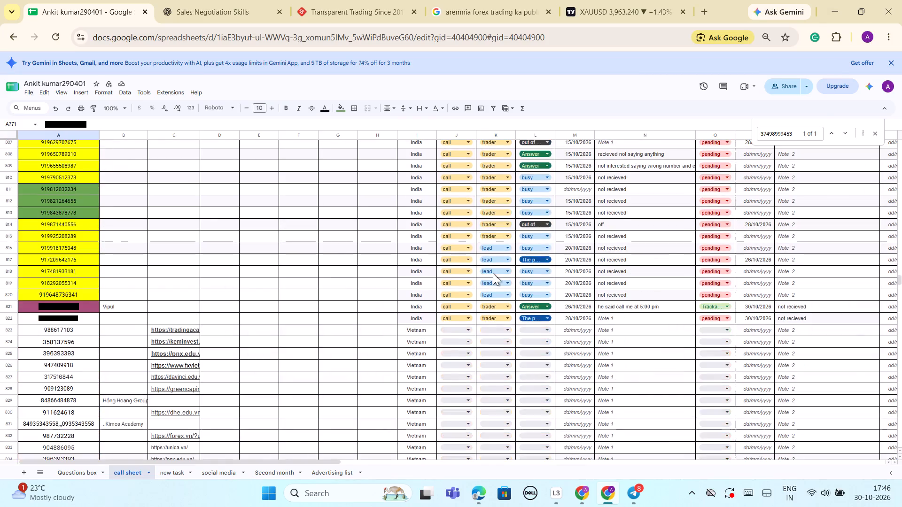
scroll(493, 273, "down", 3)
scroll(493, 273, "up", 3)
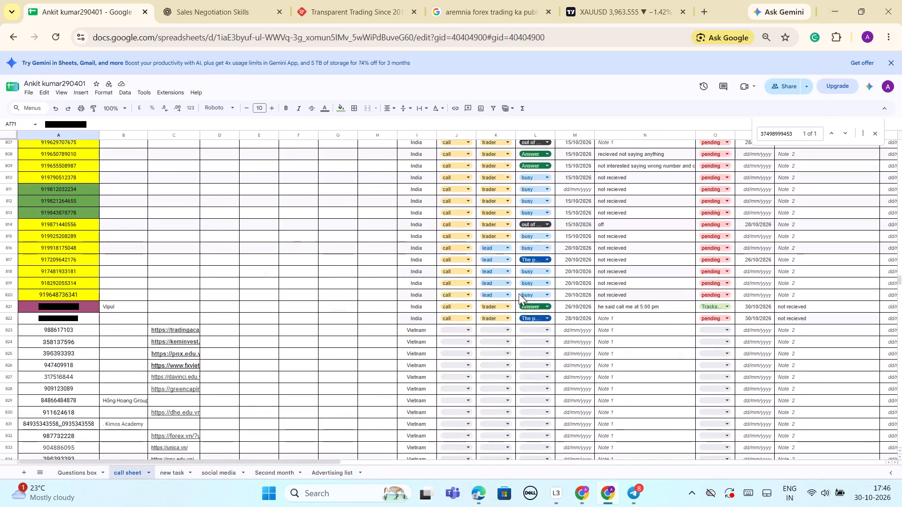
scroll(496, 299, "up", 2)
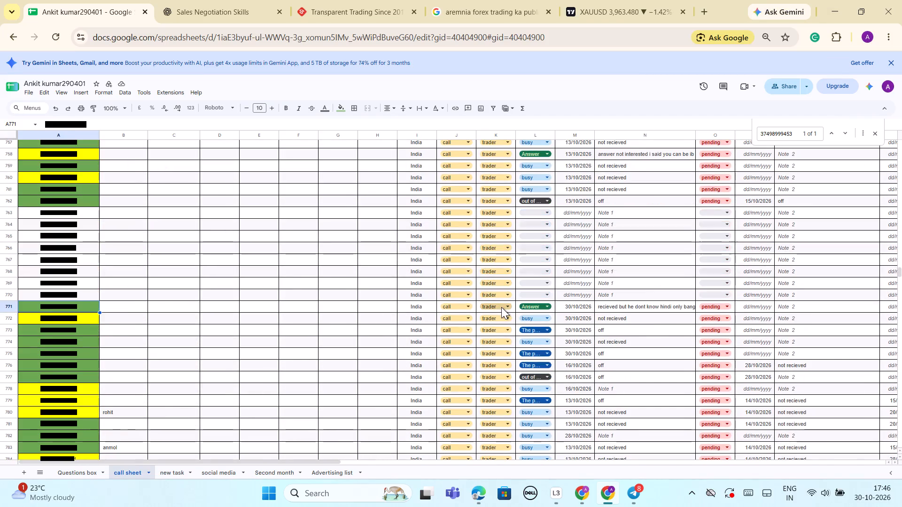
scroll(501, 307, "up", 2)
scroll(501, 307, "down", 1)
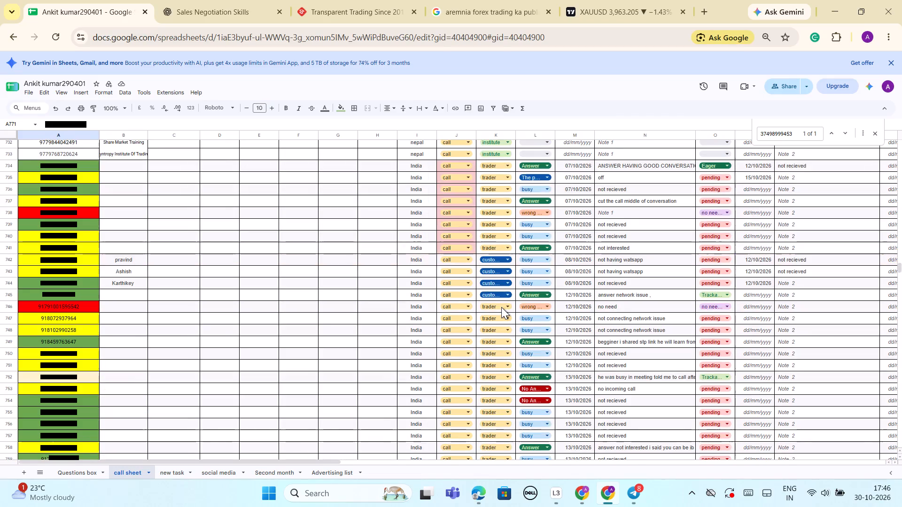
scroll(501, 307, "up", 3)
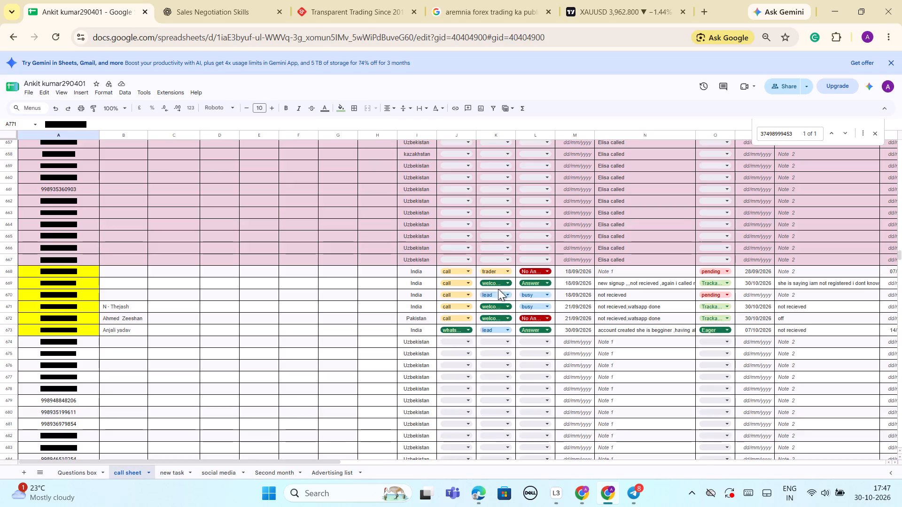
scroll(475, 318, "up", 1)
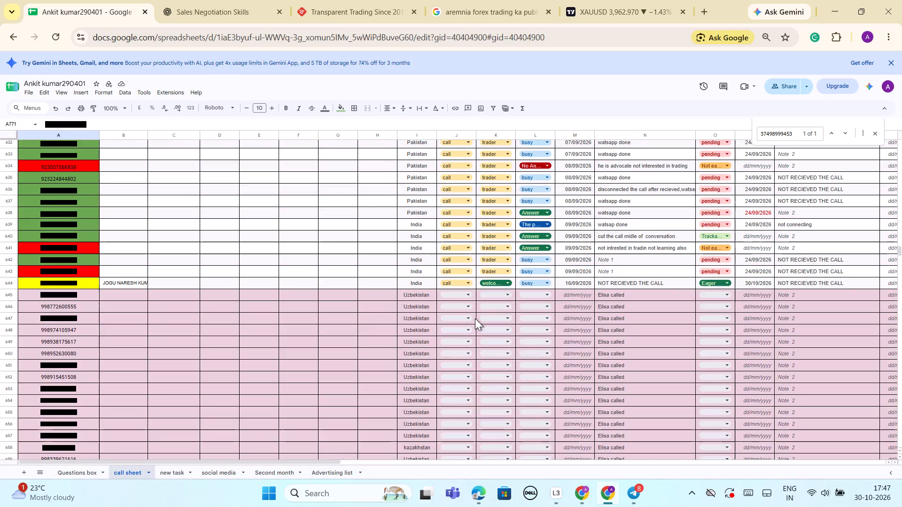
scroll(475, 318, "up", 3)
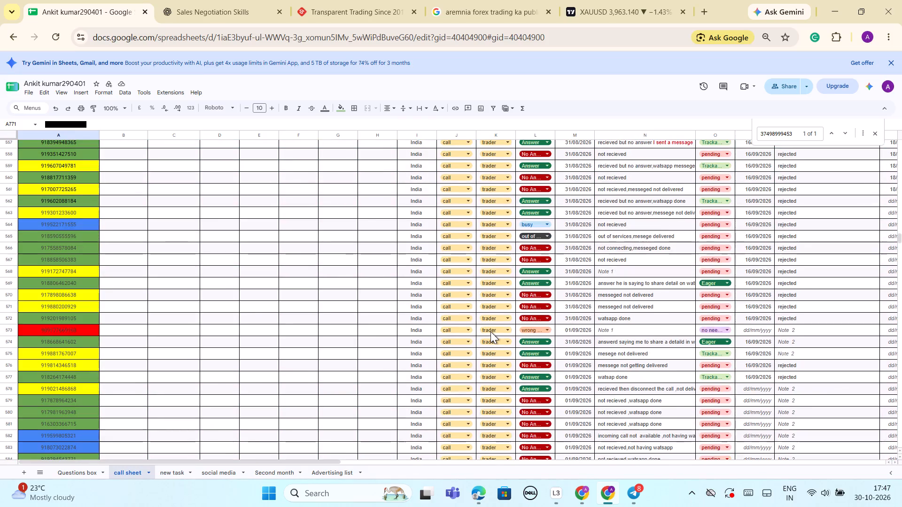
scroll(491, 332, "up", 3)
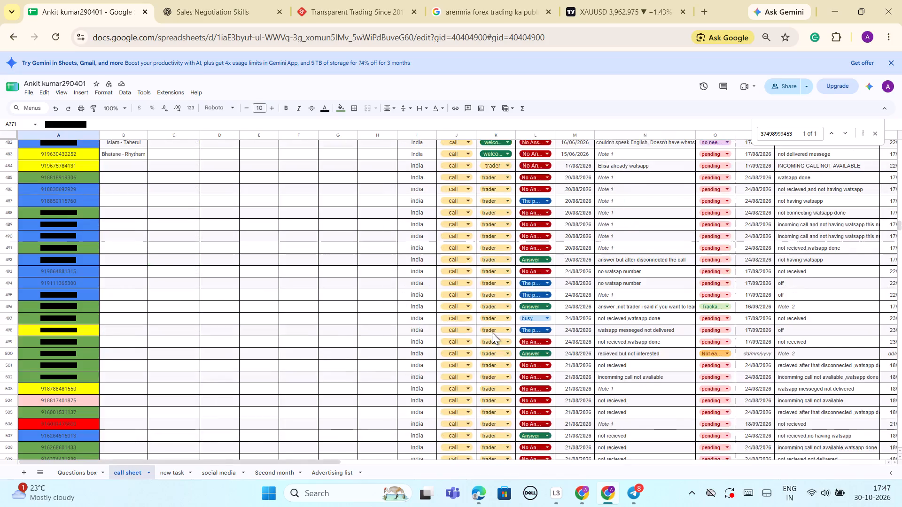
scroll(492, 332, "down", 1)
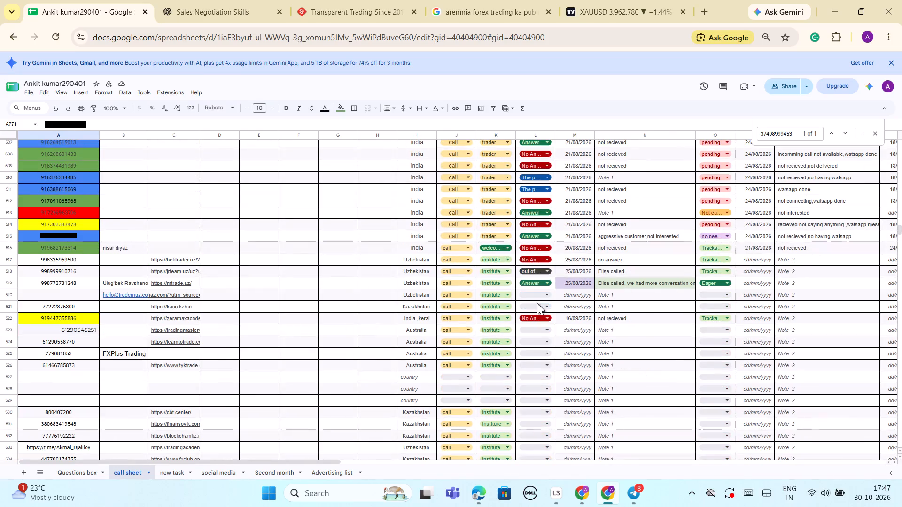
scroll(404, 314, "up", 3)
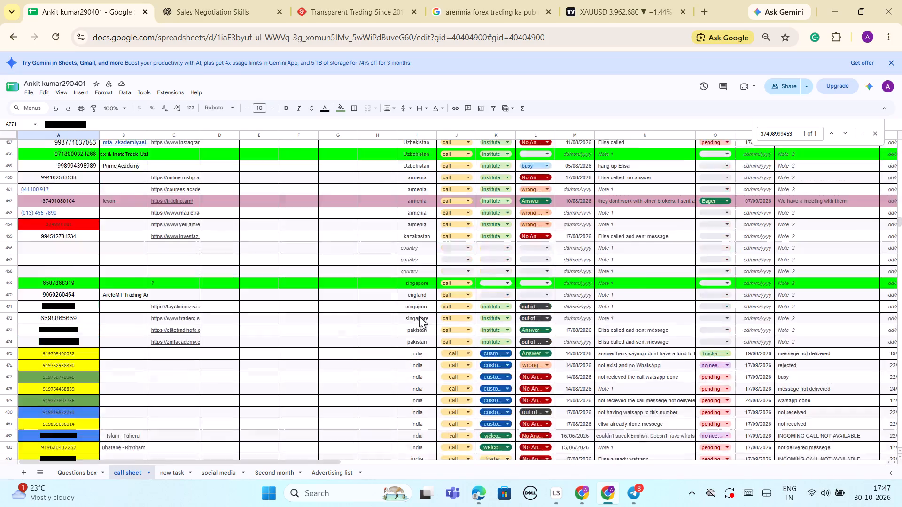
scroll(419, 316, "up", 3)
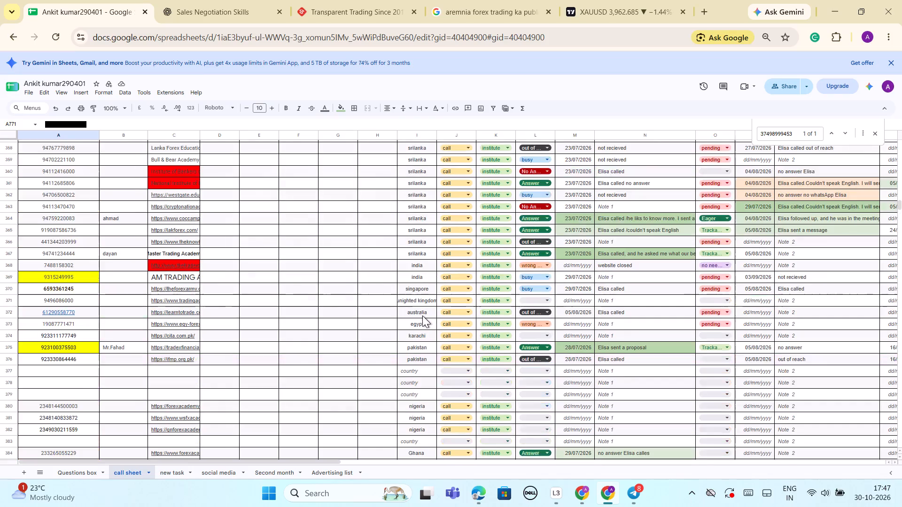
scroll(422, 315, "up", 3)
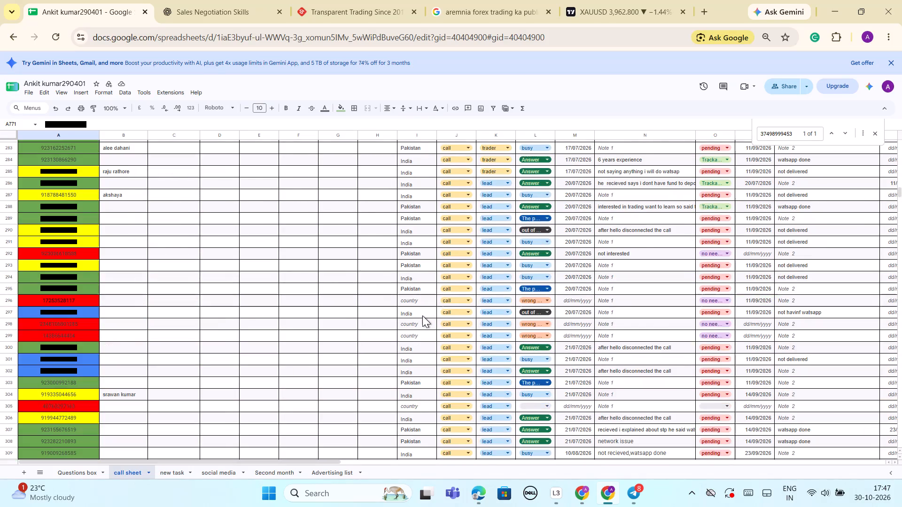
scroll(422, 315, "up", 1)
scroll(422, 315, "down", 9)
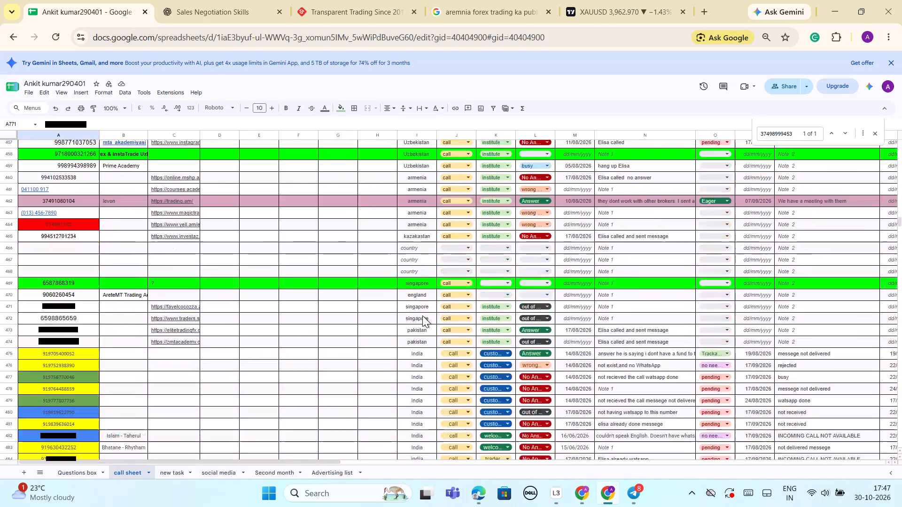
scroll(422, 315, "down", 9)
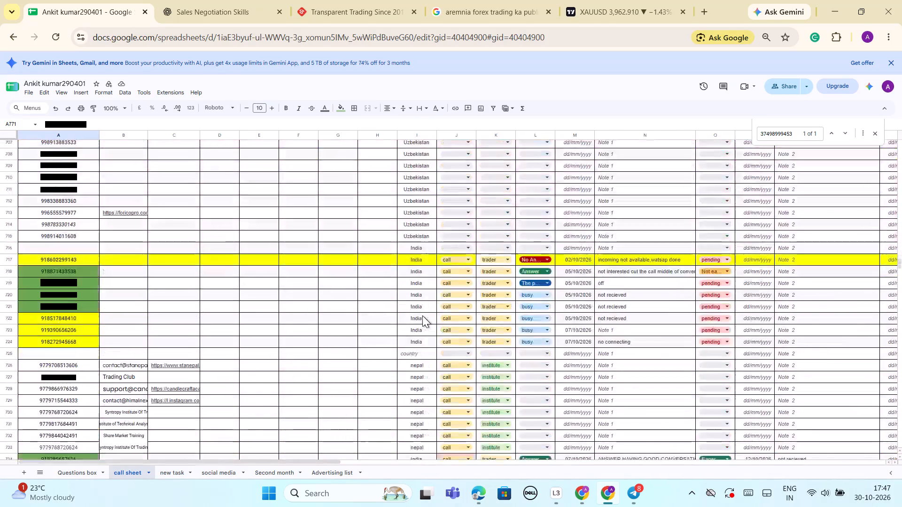
scroll(422, 315, "up", 5)
scroll(412, 336, "down", 1)
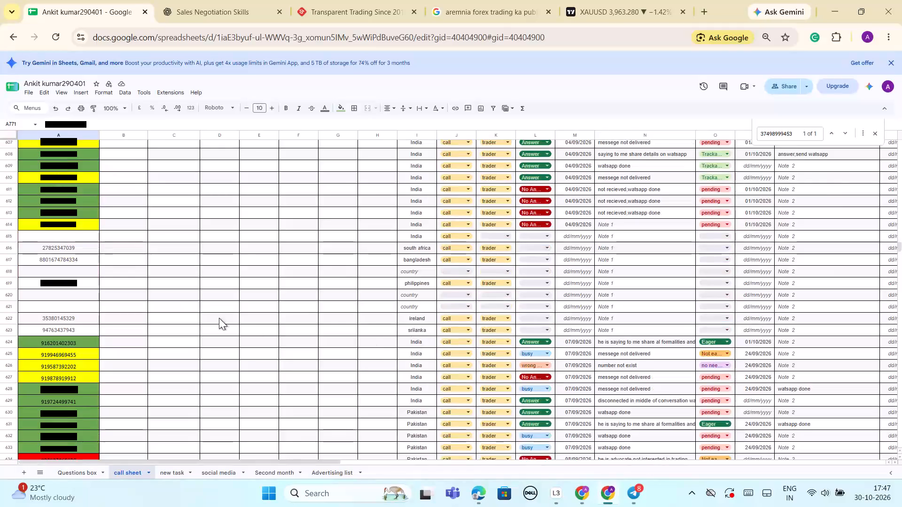
scroll(184, 314, "down", 1)
scroll(184, 314, "up", 7)
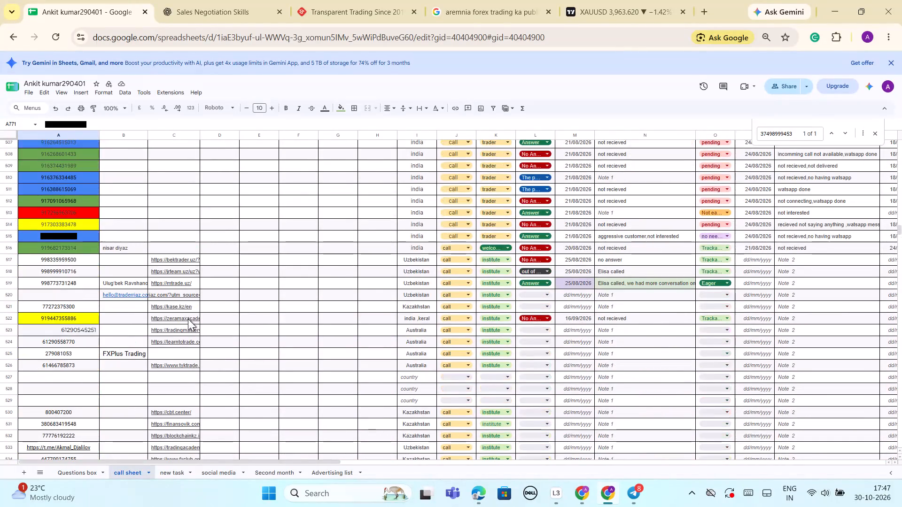
scroll(188, 319, "up", 4)
scroll(188, 319, "down", 4)
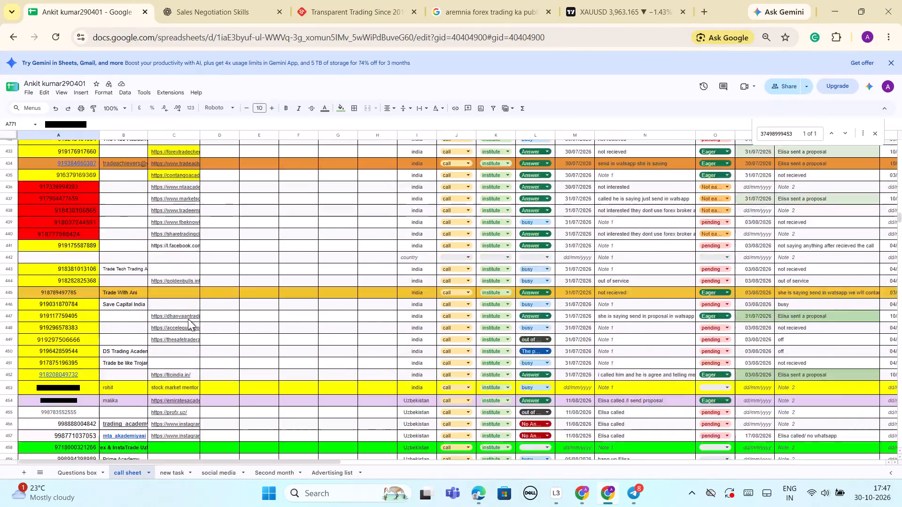
scroll(188, 319, "down", 16)
scroll(188, 319, "up", 1)
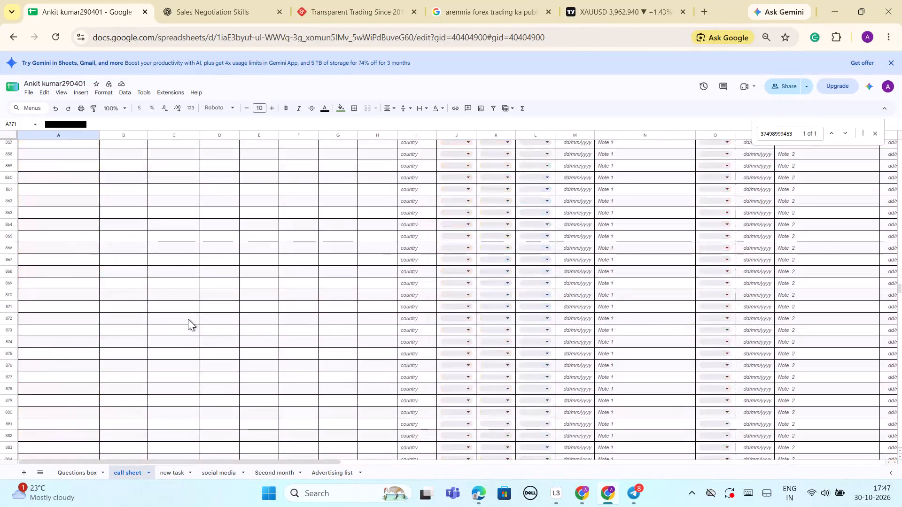
scroll(188, 319, "up", 4)
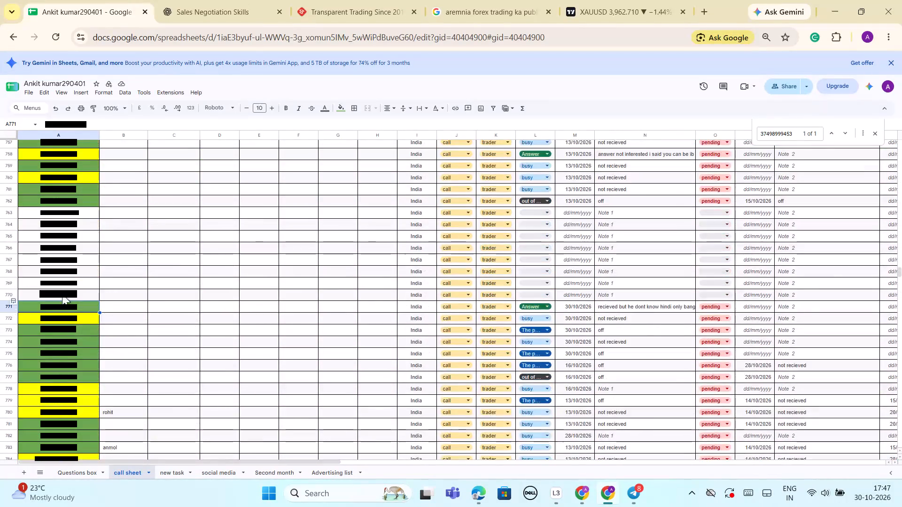
left_click(84, 293)
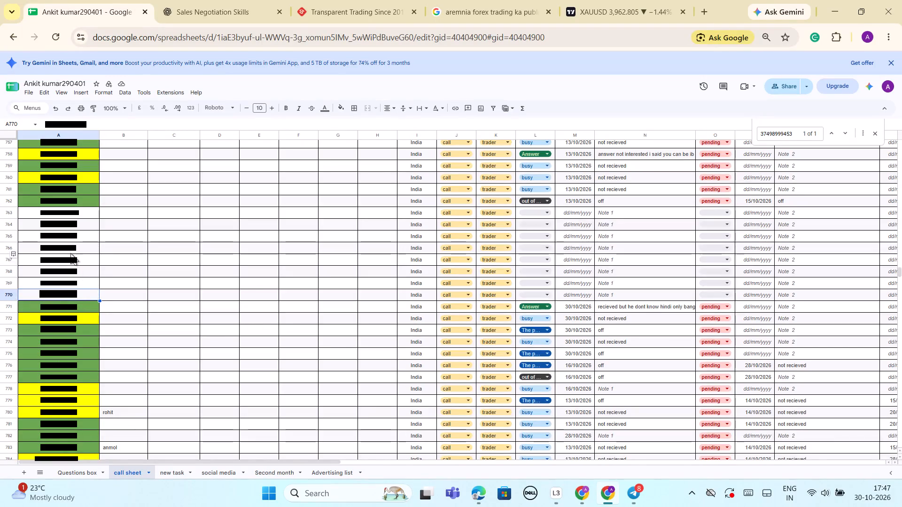
left_click(86, 293)
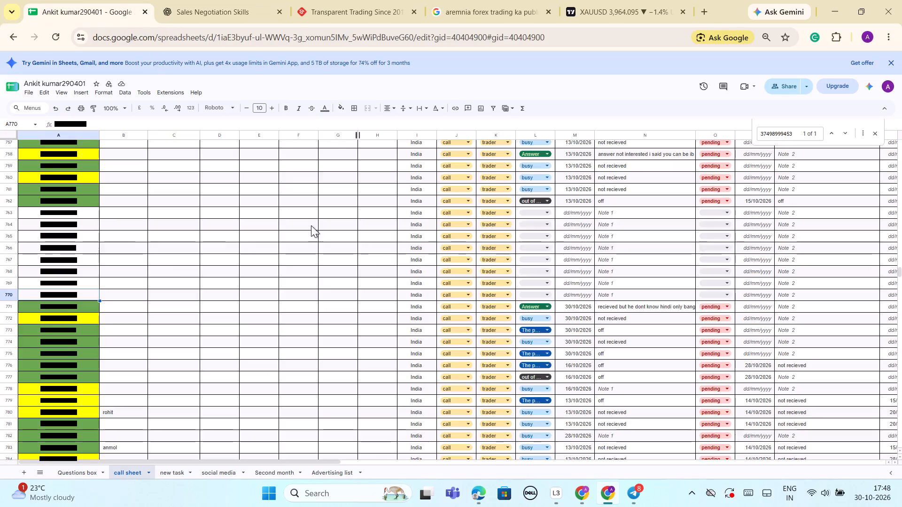
left_click(550, 295)
left_click(536, 369)
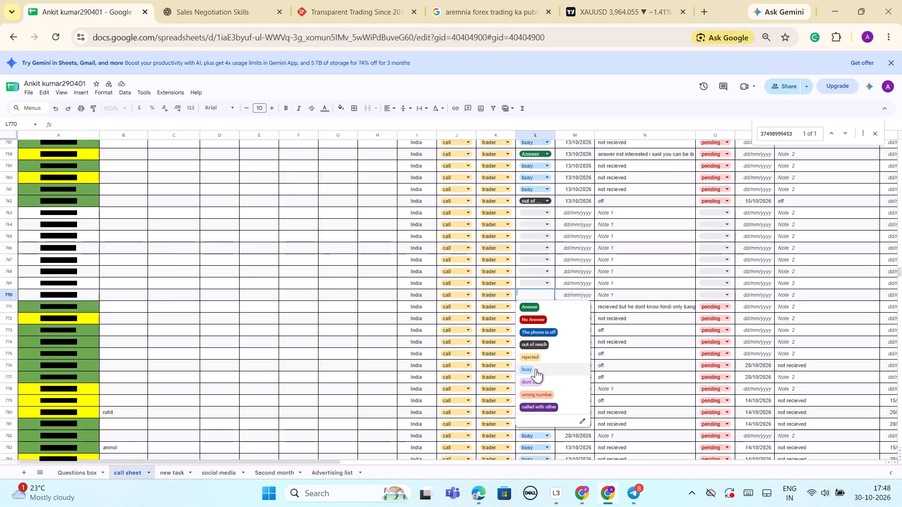
double_click(574, 293)
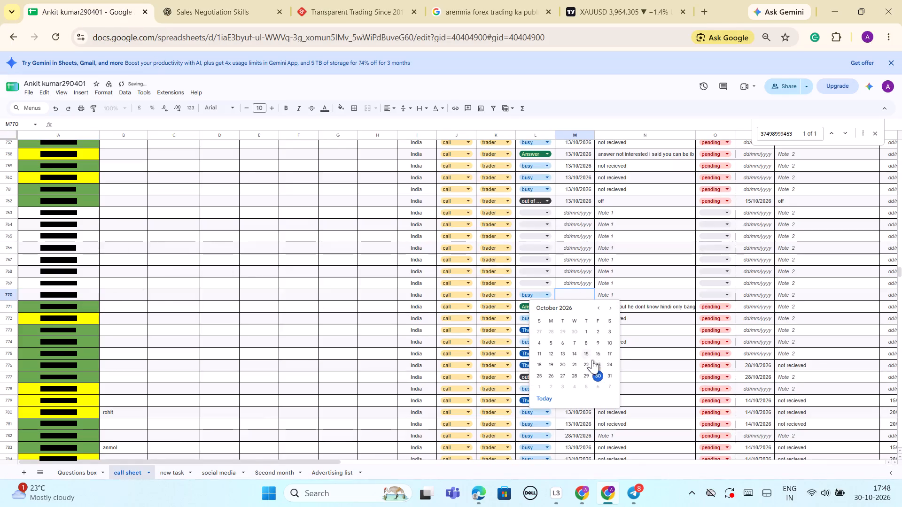
left_click(596, 374)
left_click(621, 323)
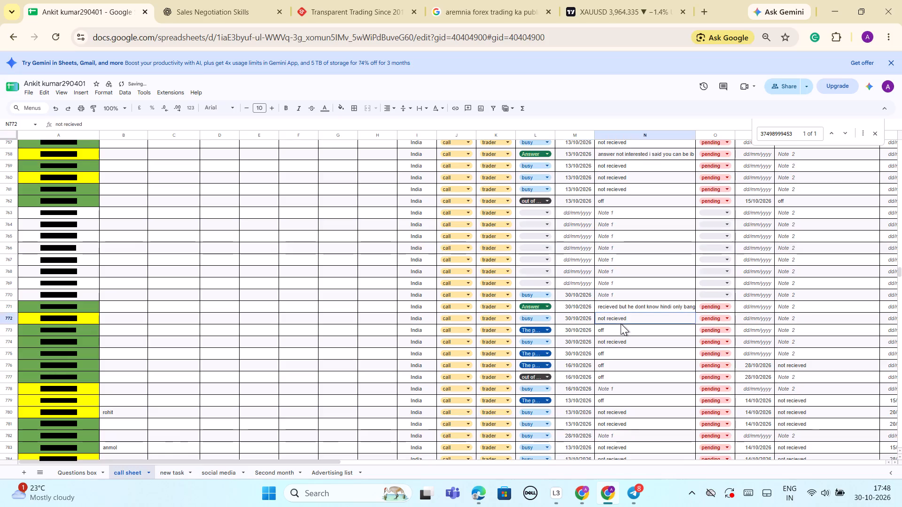
Copy the "not recieved" note from row 772 into row 770's Note 1 and set row 770's status to pending.
right_click(621, 323)
left_click(640, 202)
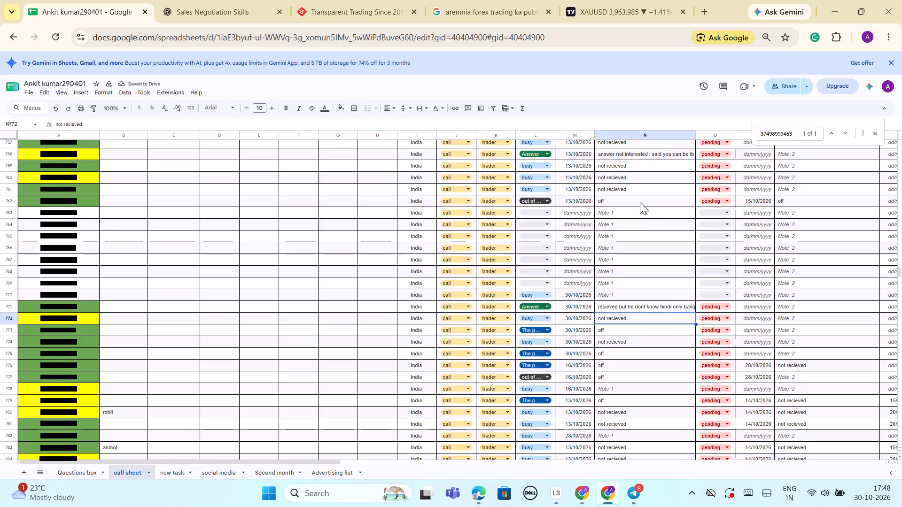
left_click(624, 298)
right_click_drag(622, 300, 618, 302)
left_click(630, 209)
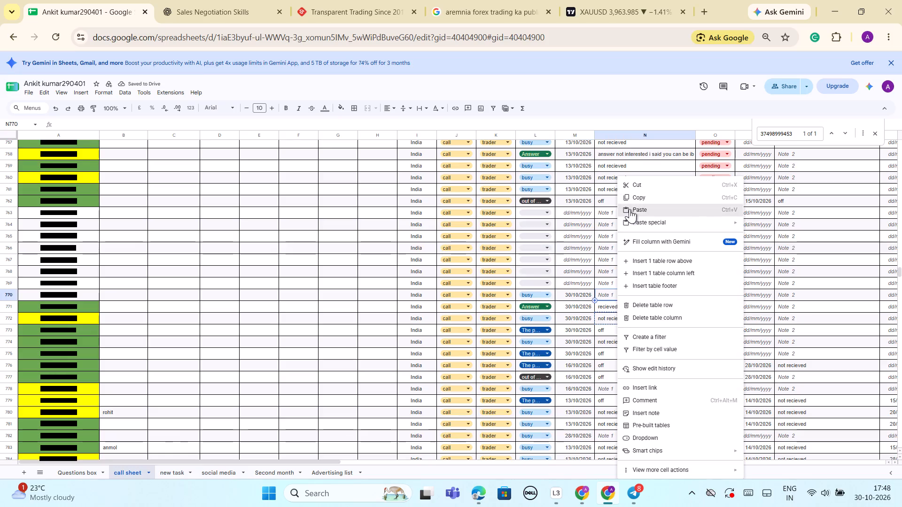
left_click(728, 295)
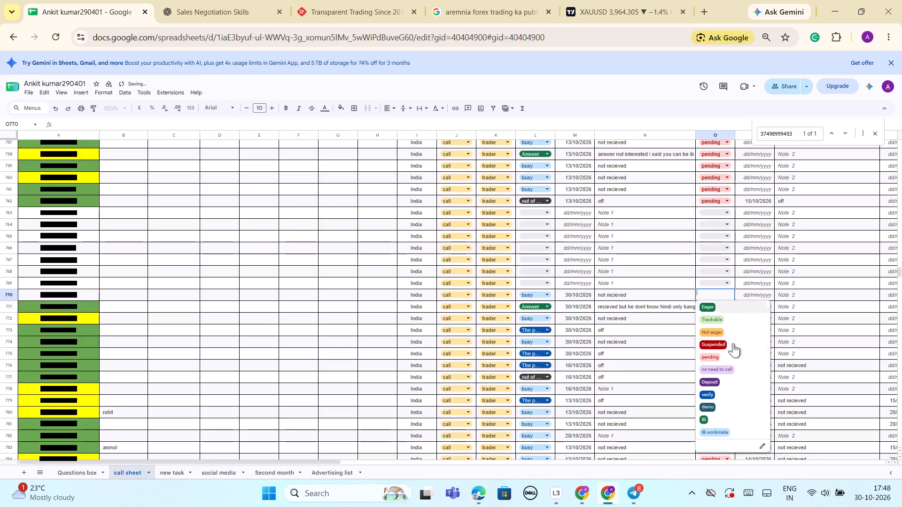
left_click(714, 355)
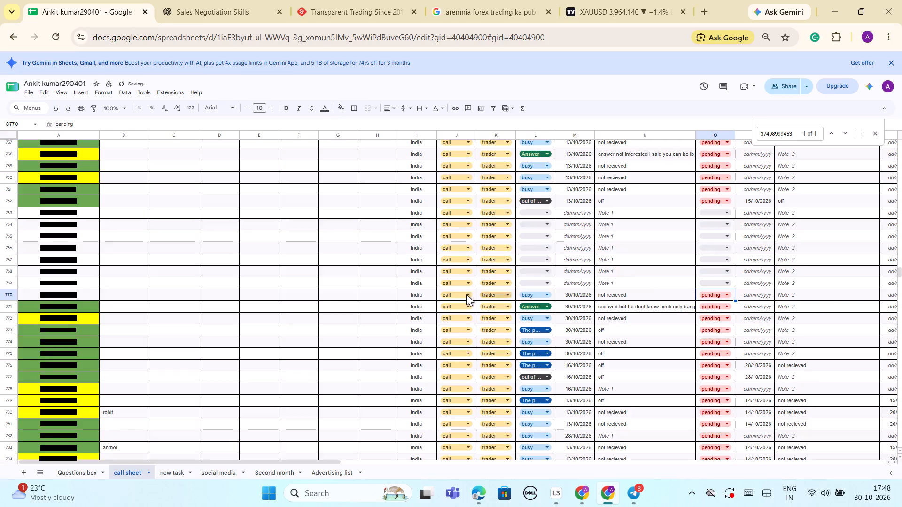
Fill row 770's phone number cell with green.
left_click(82, 296)
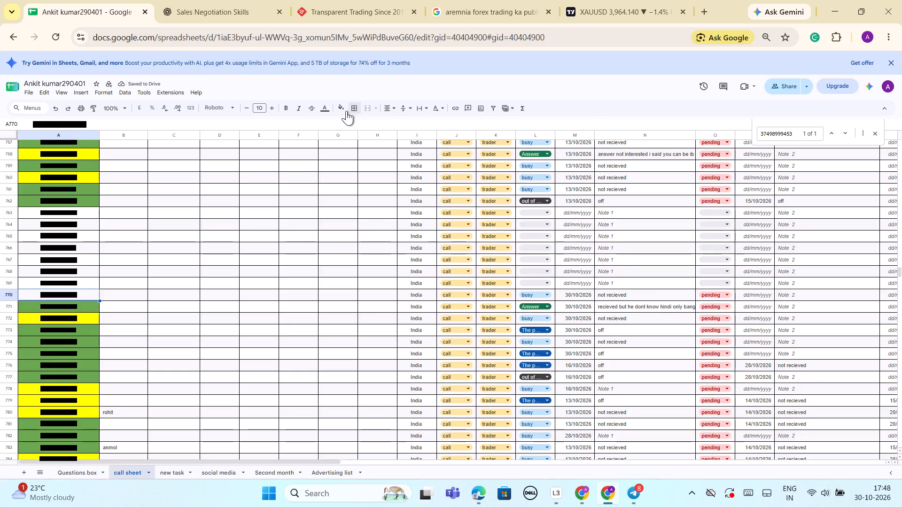
left_click(342, 112)
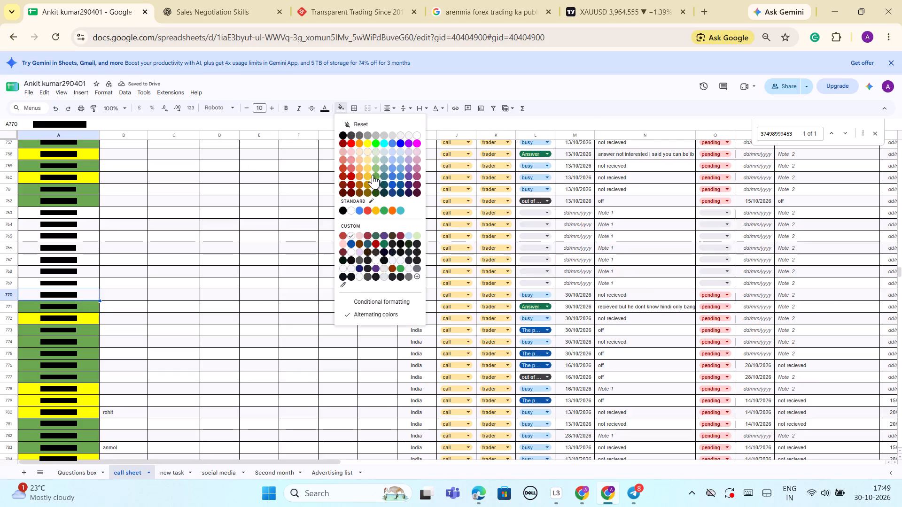
left_click(376, 174)
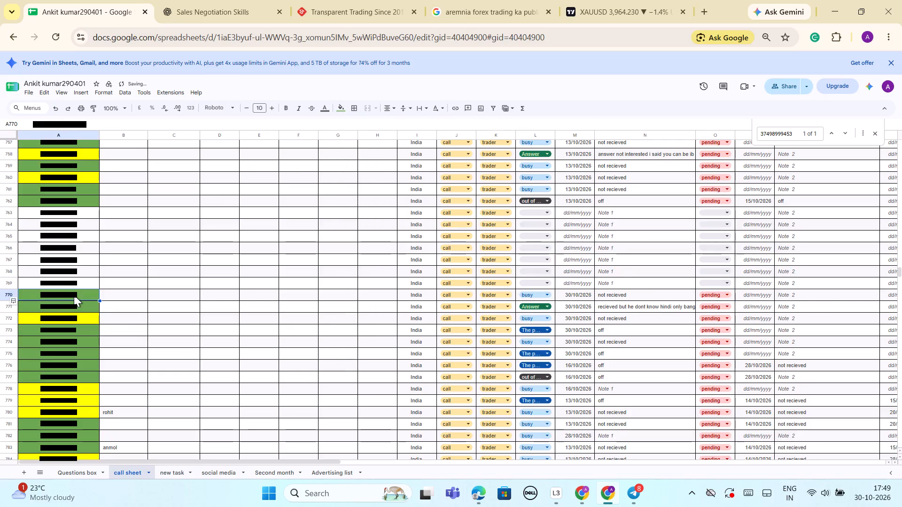
Copy row 770's phone number and start a new WhatsApp chat with it in the STP CRM in Edge, named "lead ankit".
left_click(74, 295)
right_click(74, 295)
left_click(116, 197)
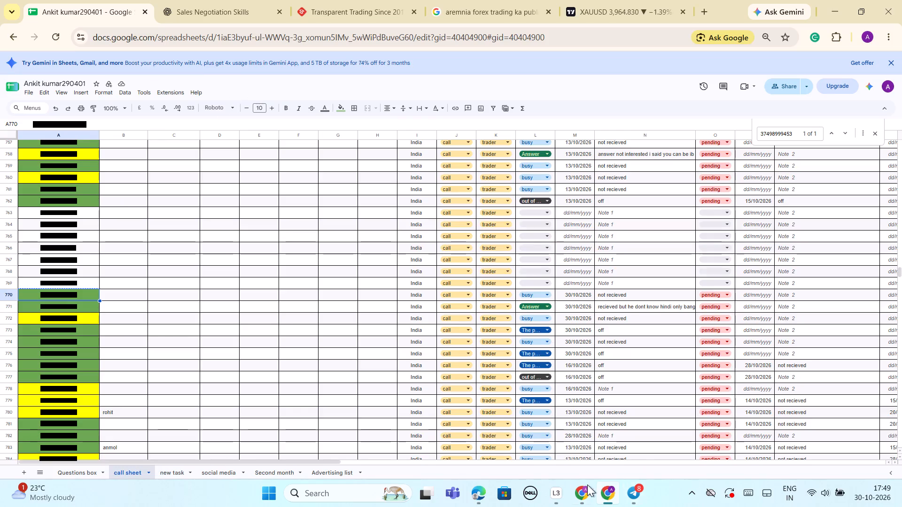
left_click(478, 494)
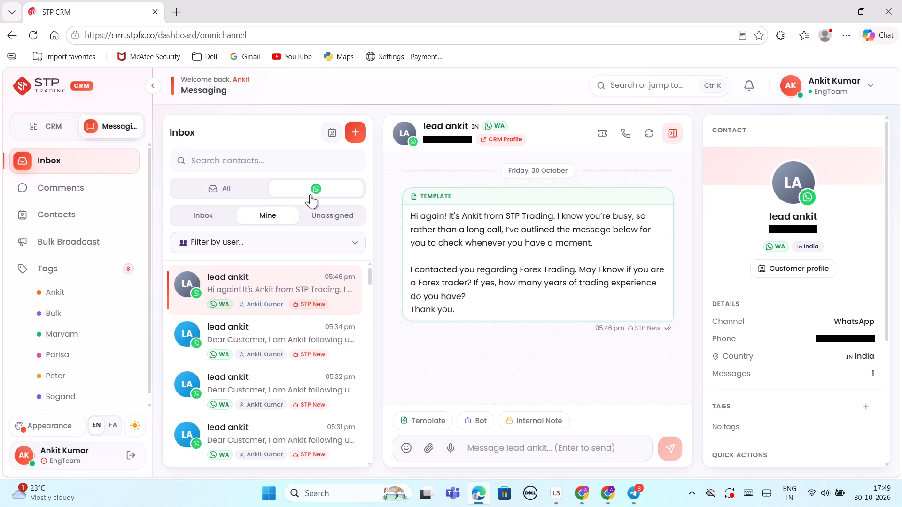
left_click(351, 130)
left_click(403, 206)
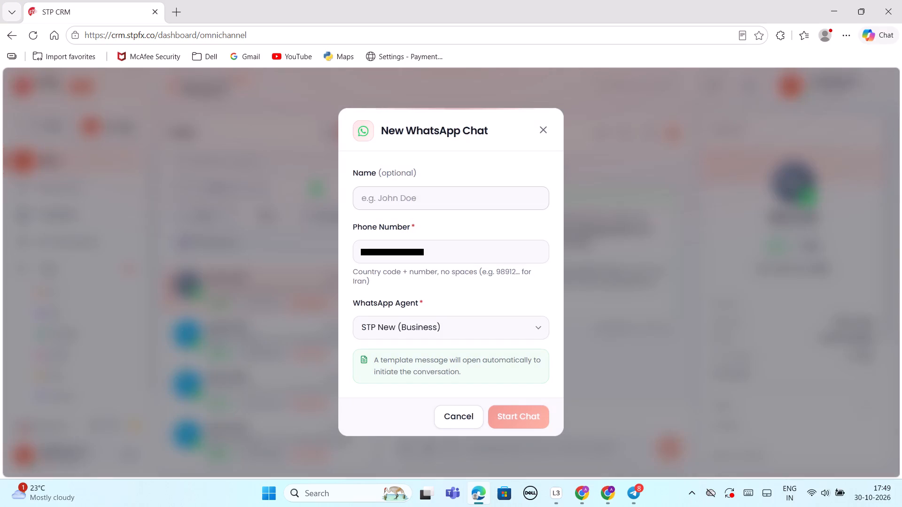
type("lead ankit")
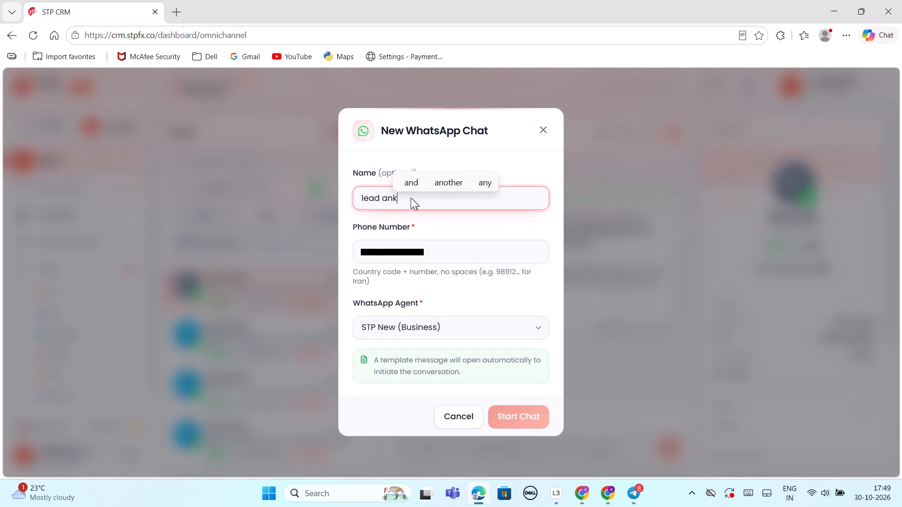
left_click(427, 250)
right_click(427, 250)
left_click(459, 293)
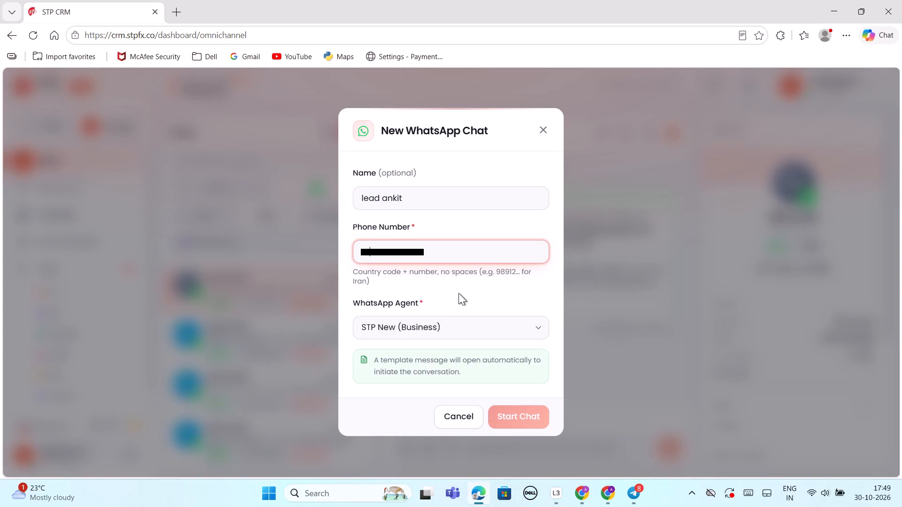
right_click(410, 254)
right_click(451, 259)
right_click(438, 245)
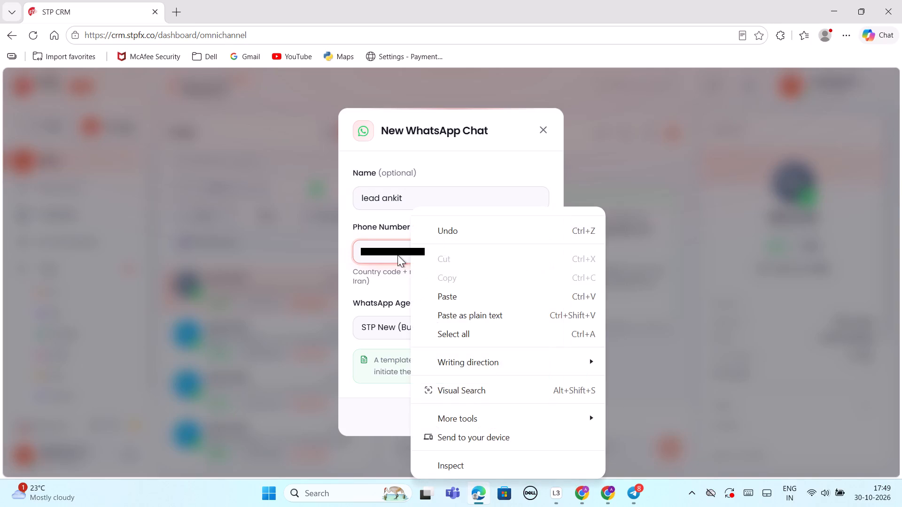
left_click(397, 255)
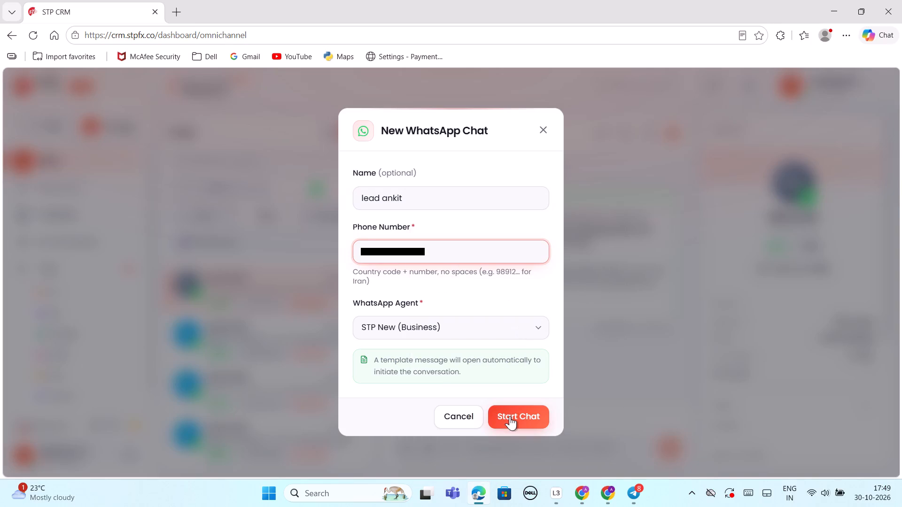
left_click(510, 416)
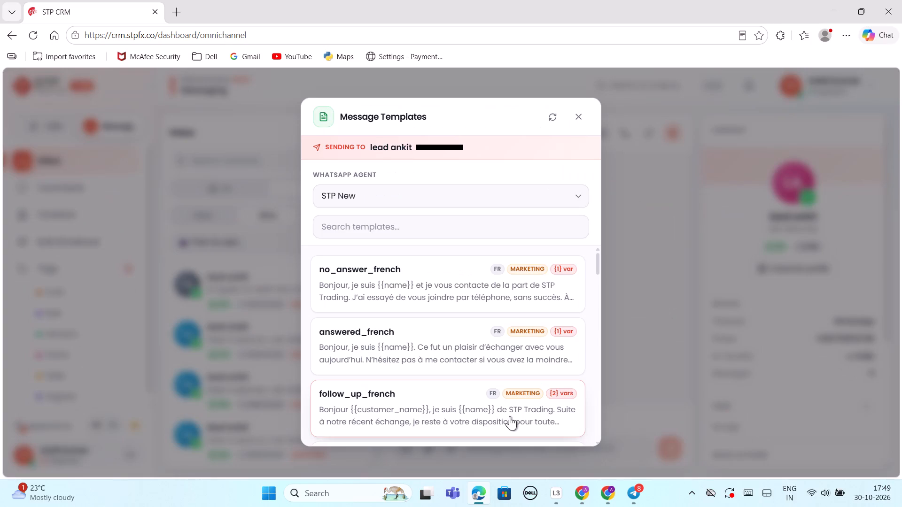
Choose the no_answer_2 message template for the new lead and fill variable {{1}} with "Ankit".
scroll(490, 283, "down", 2)
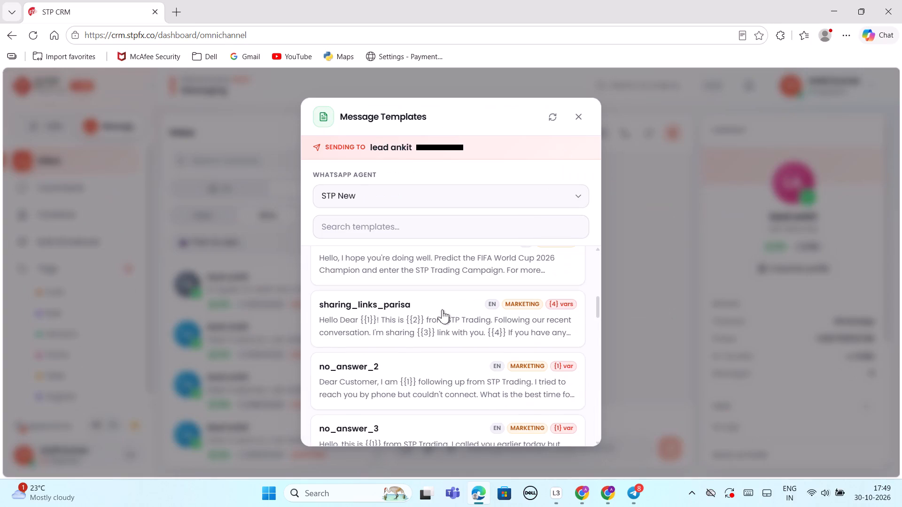
left_click(371, 385)
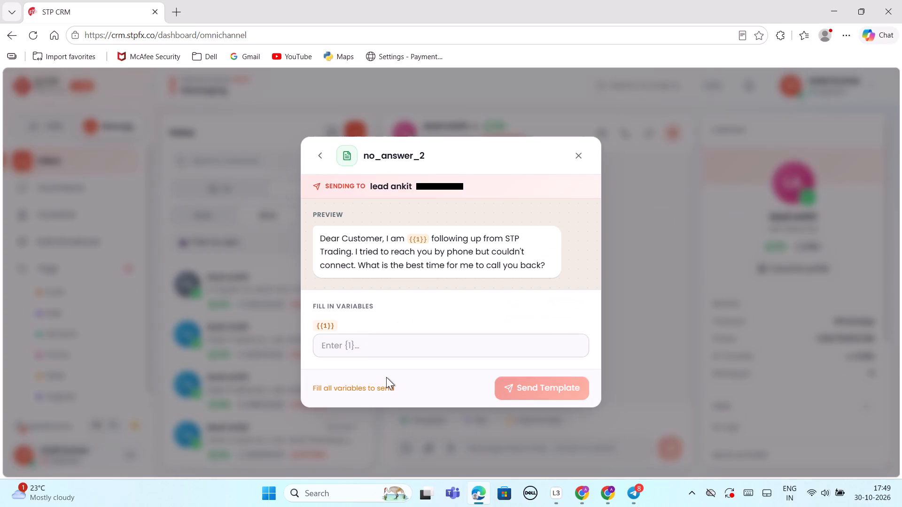
left_click(371, 350)
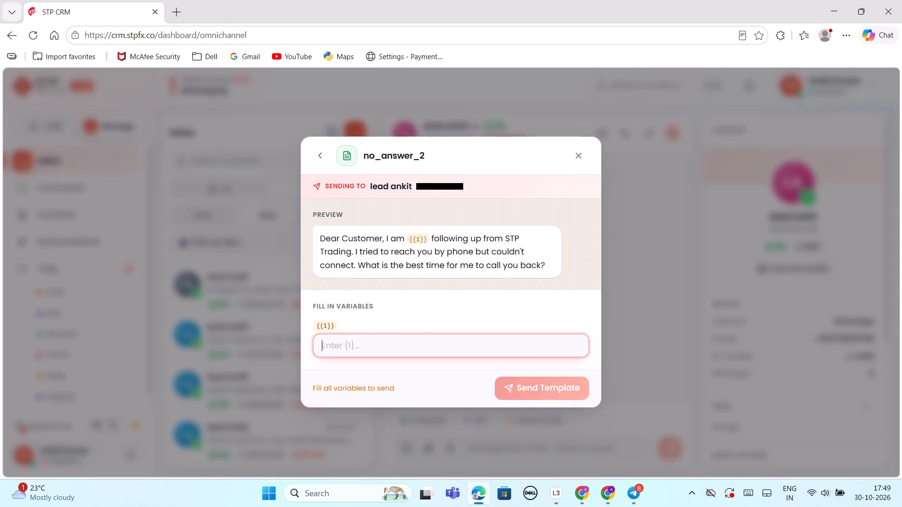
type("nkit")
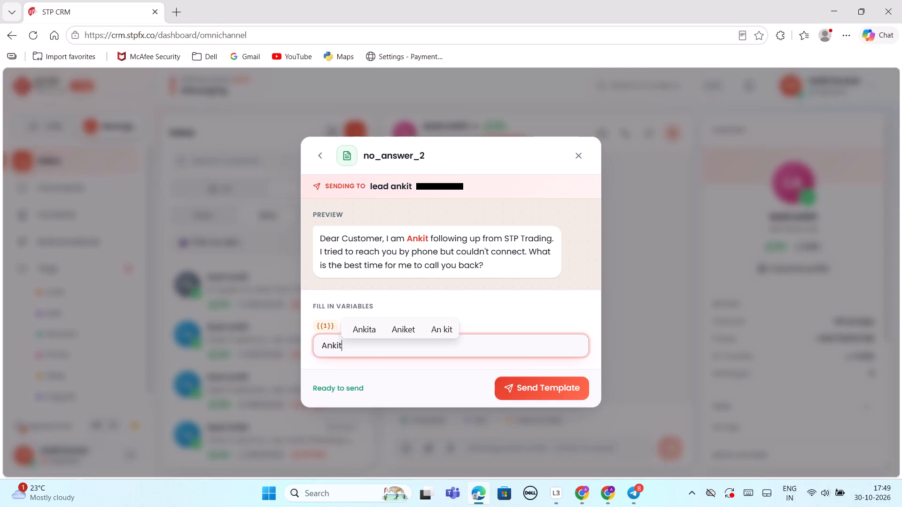
left_click(502, 300)
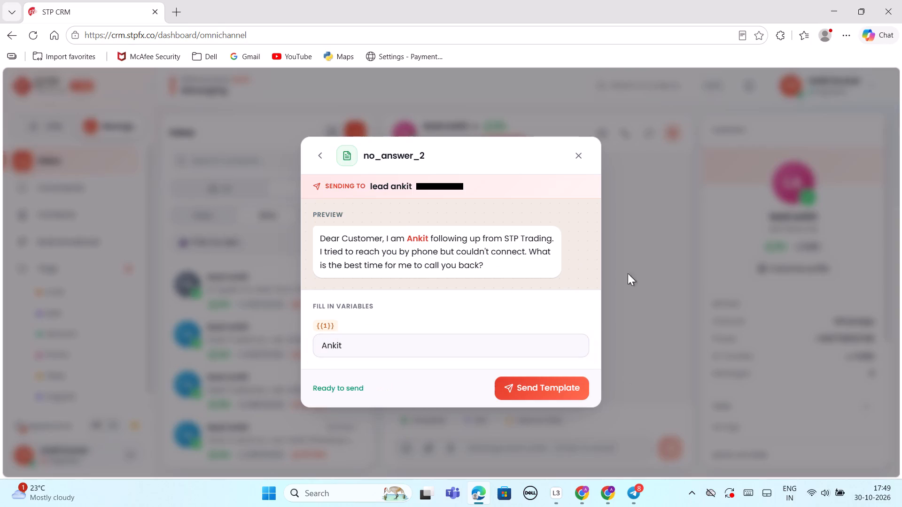
Send the no_answer_2 template to the row 770 lead from the STP CRM in Edge and return to the call sheet.
left_click(548, 383)
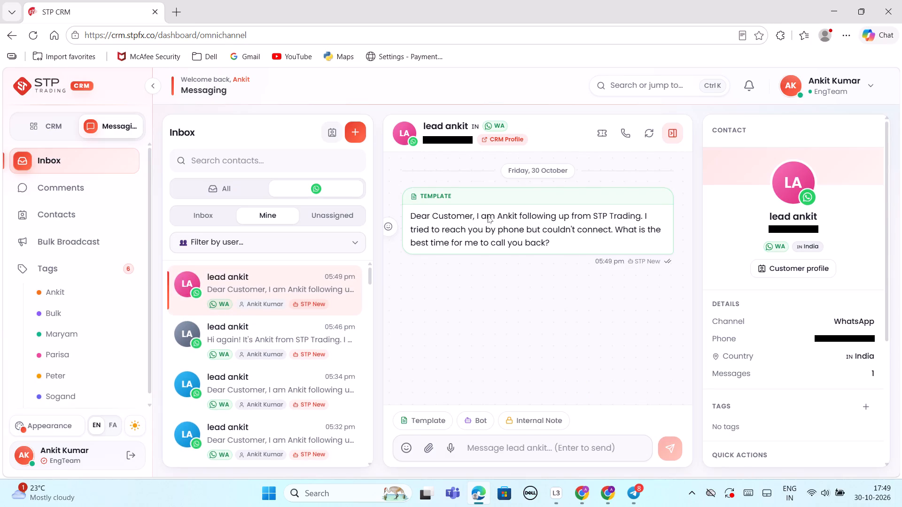
left_click(837, 12)
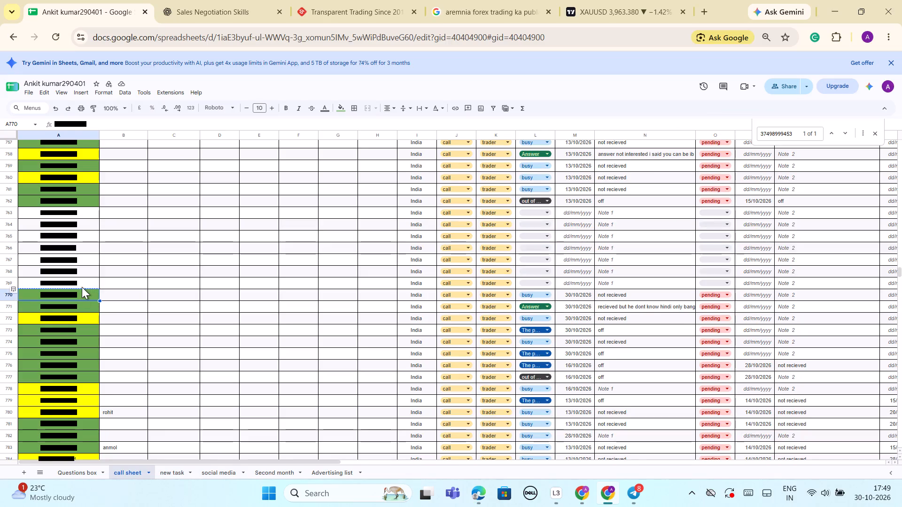
left_click(82, 284)
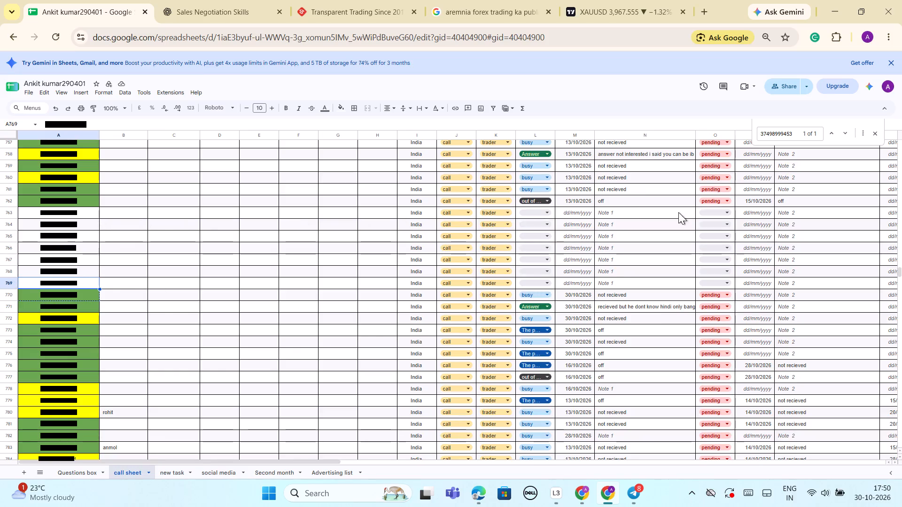
left_click(82, 213)
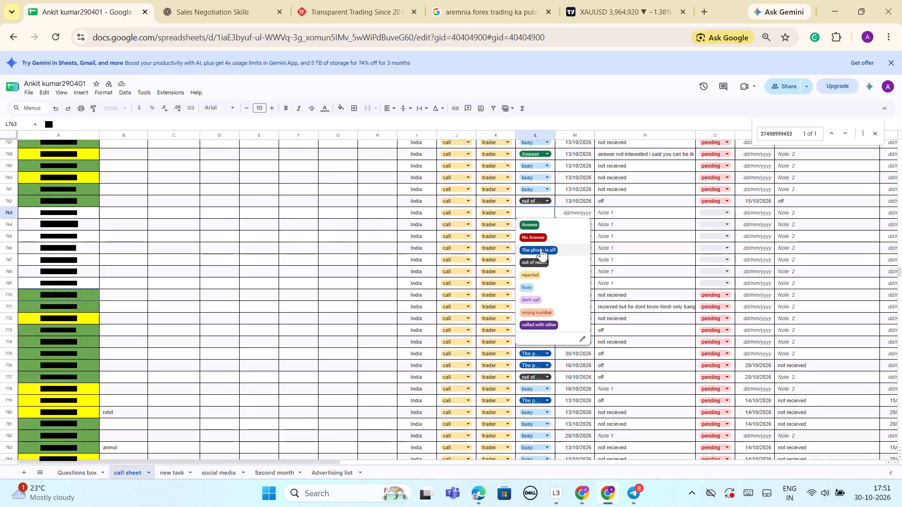
left_click(541, 248)
double_click(585, 216)
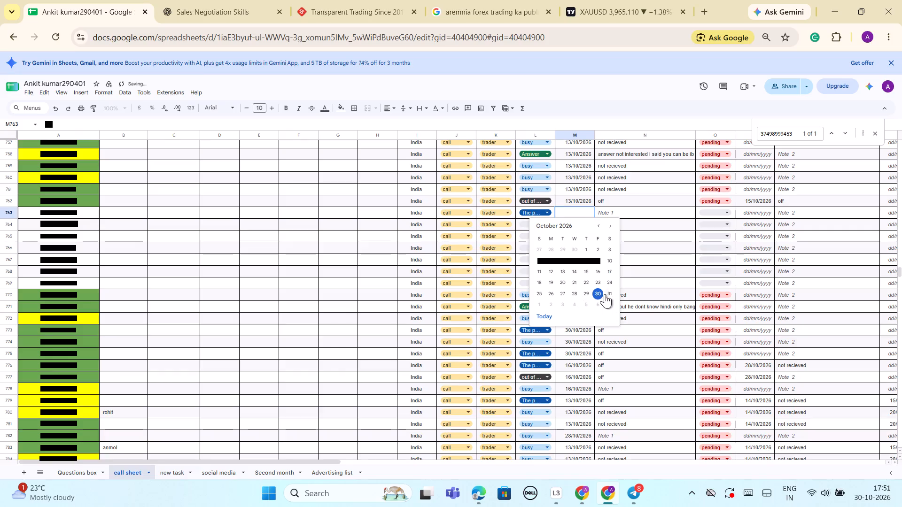
left_click(600, 294)
left_click(625, 215)
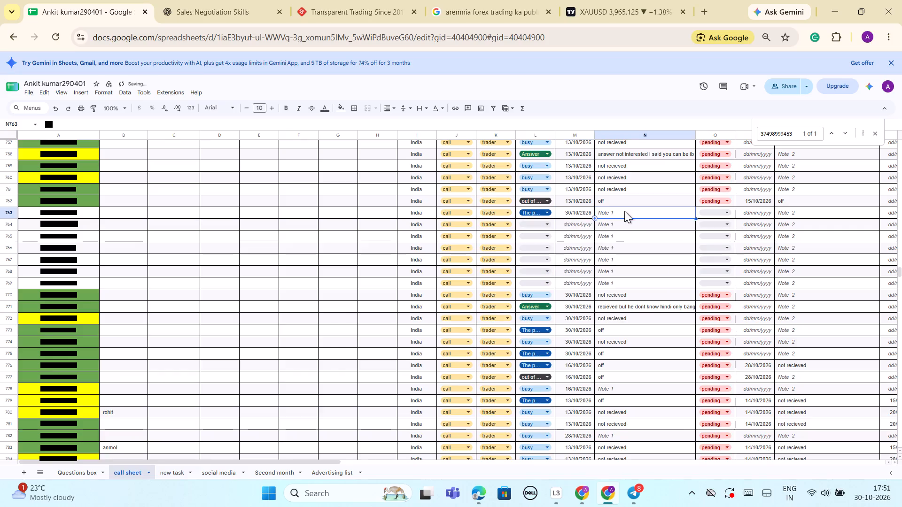
Enter the note "off" for the row 763 call and set its status to pending.
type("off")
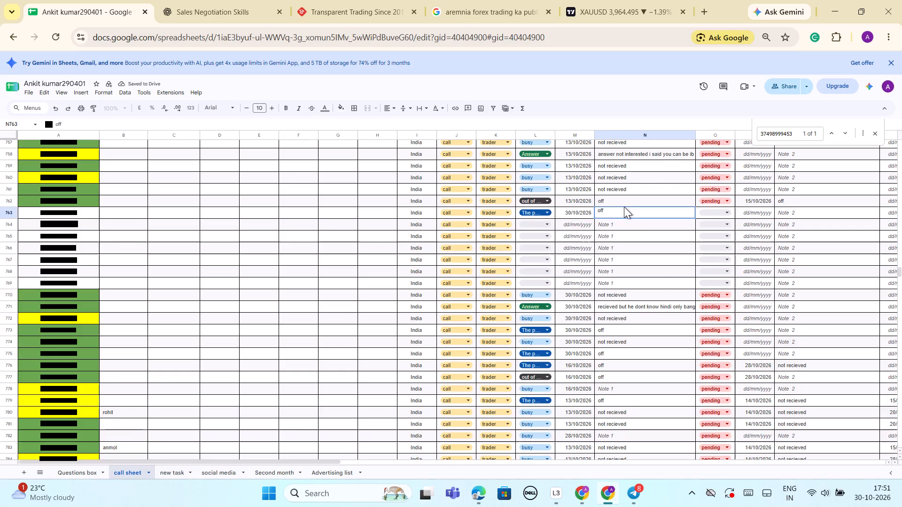
left_click(730, 211)
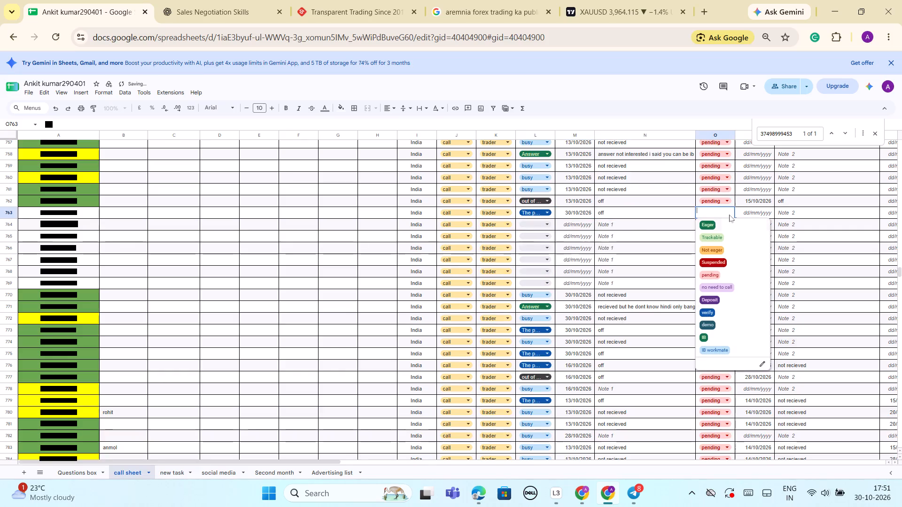
left_click(728, 275)
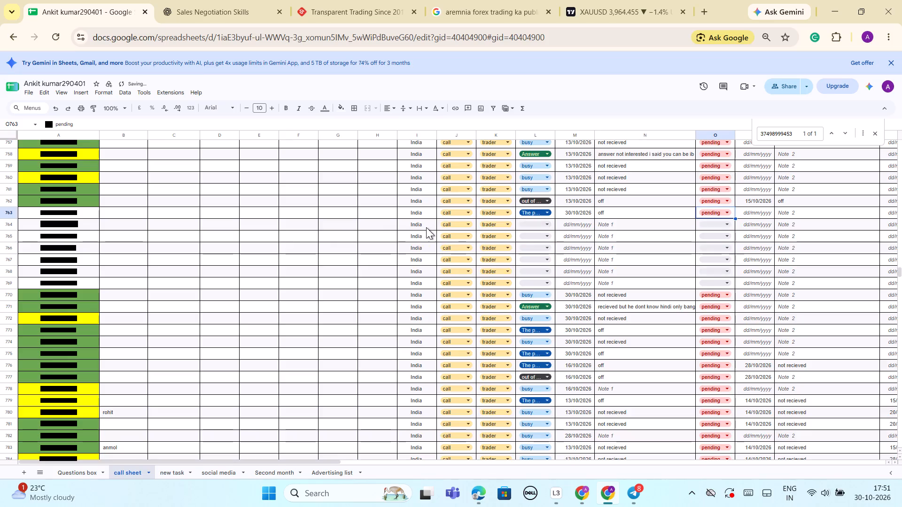
Copy the lead's phone number from row 763 and switch to the STP CRM in Edge.
left_click(74, 212)
right_click(74, 212)
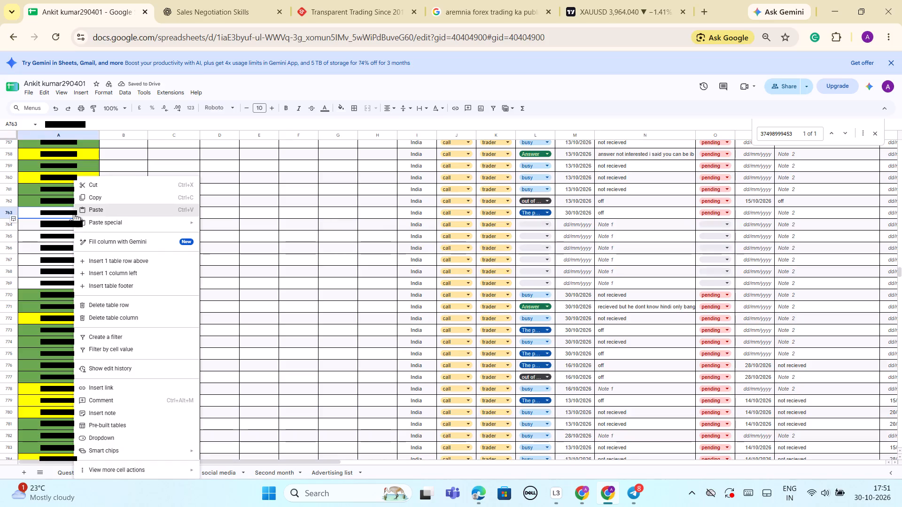
left_click(93, 193)
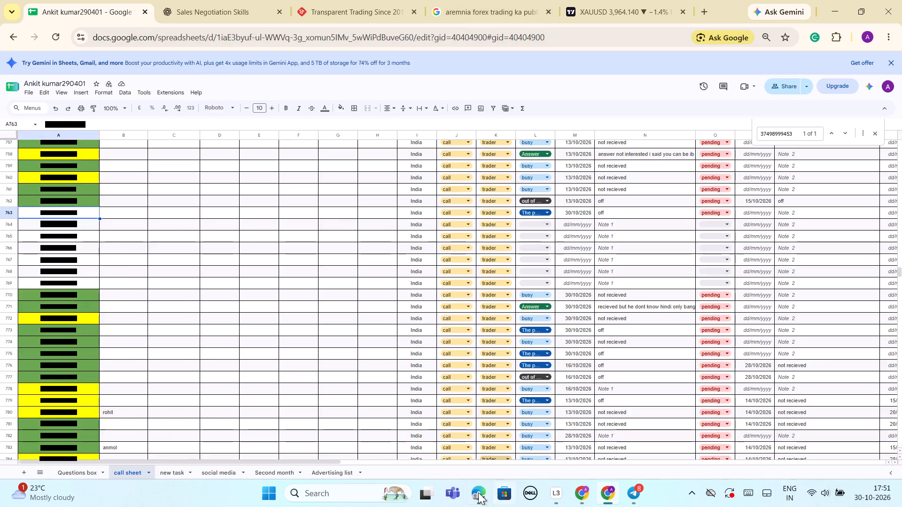
left_click(478, 492)
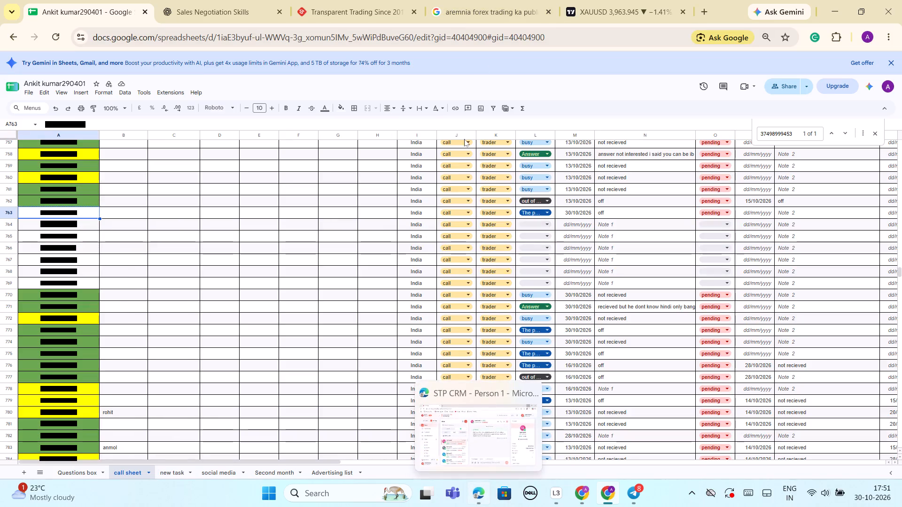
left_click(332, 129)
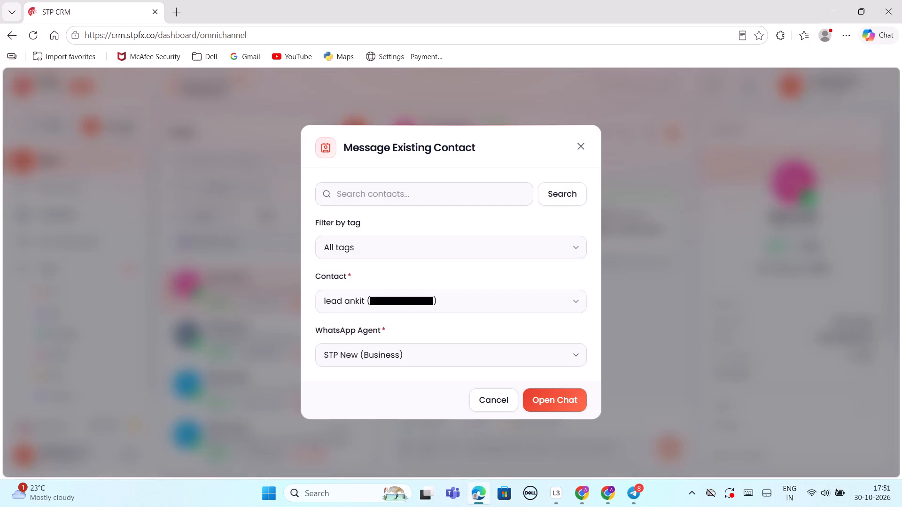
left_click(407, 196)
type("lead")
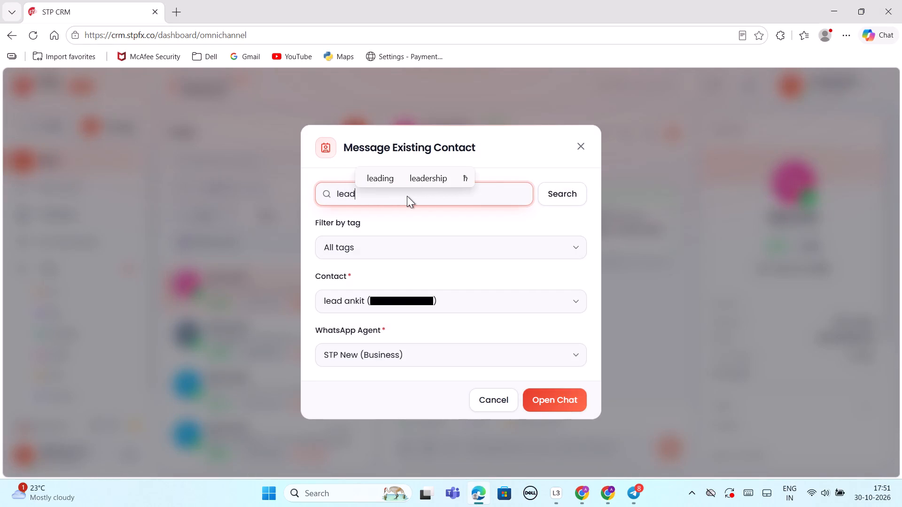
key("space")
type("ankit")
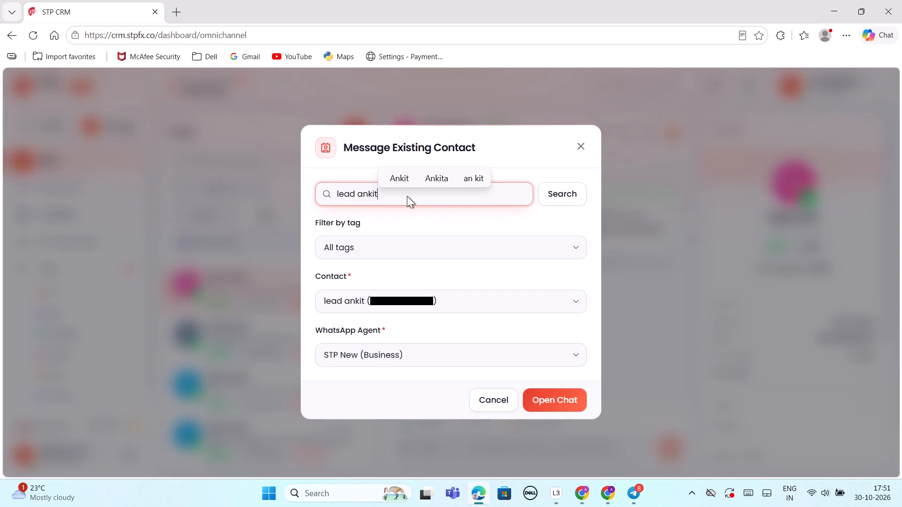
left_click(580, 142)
Start a new WhatsApp chat named "lead ankit" with the copied row 763 phone number, using the STP New (Business) agent.
left_click(355, 130)
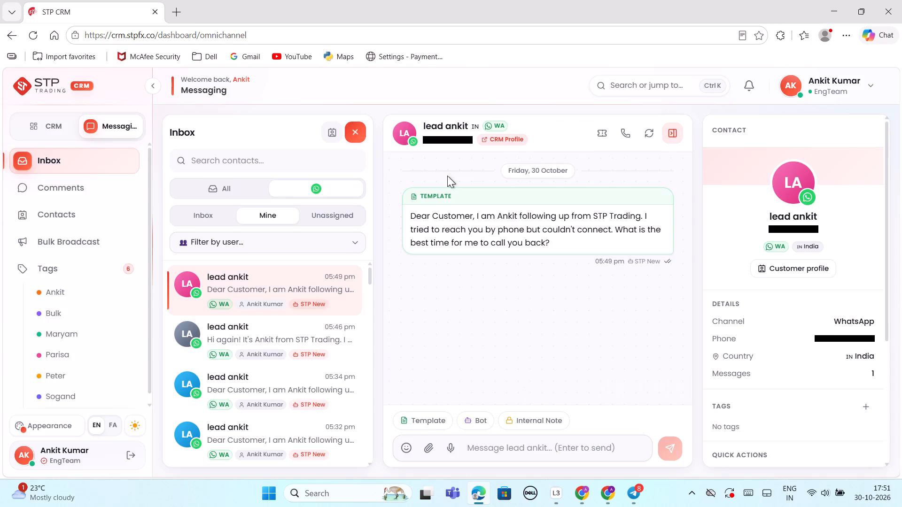
left_click(445, 192)
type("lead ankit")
left_click(432, 260)
right_click(435, 256)
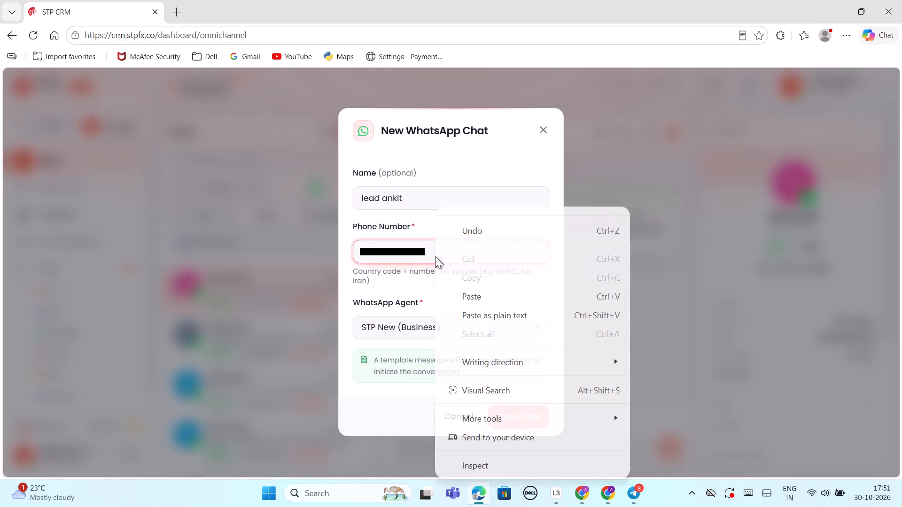
left_click(488, 289)
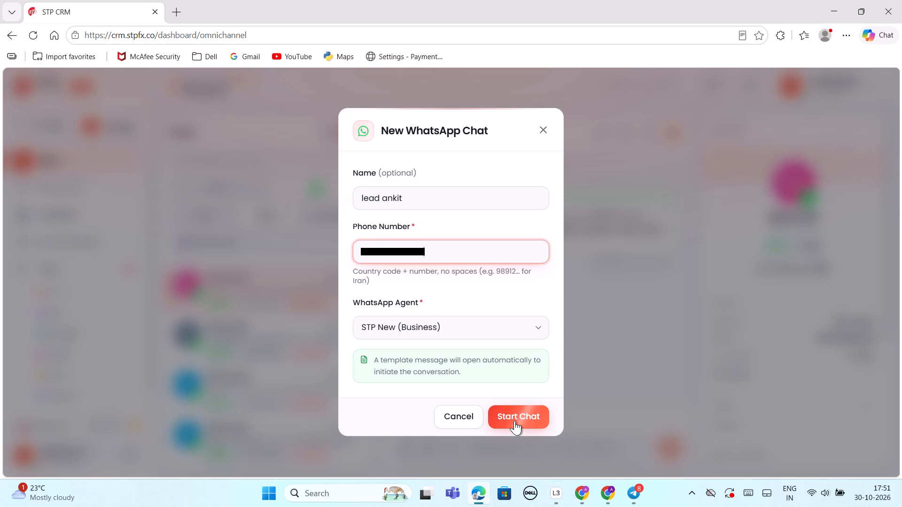
left_click(514, 421)
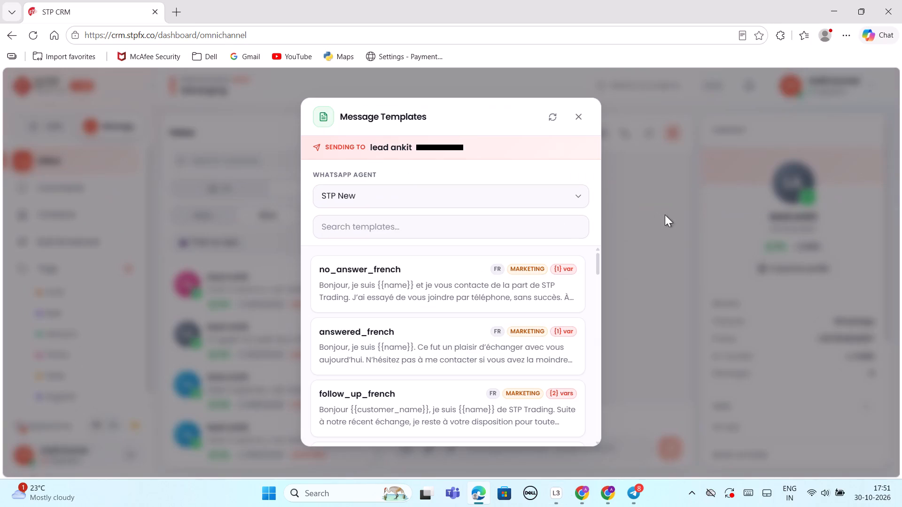
Send the lead the no_answer_2 template with the variable filled in as "Ankit", and return to the call sheet.
scroll(442, 340, "down", 1)
scroll(386, 305, "up", 1)
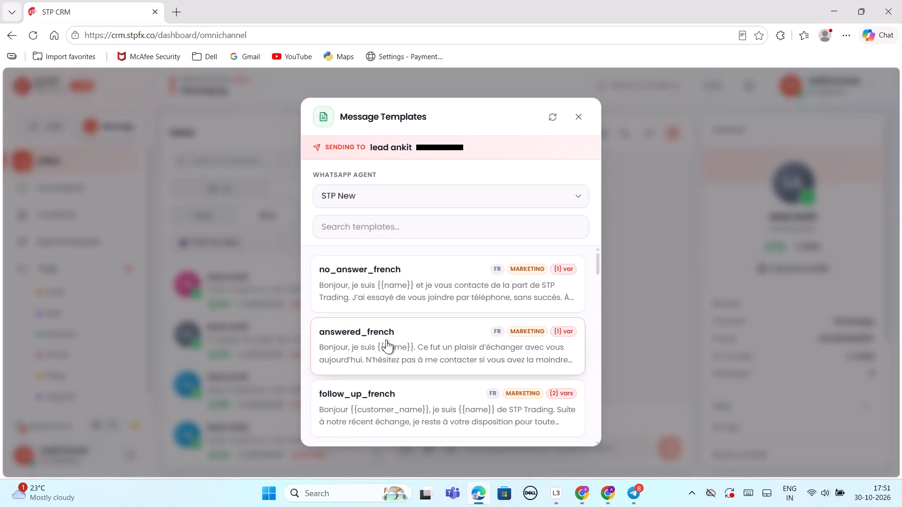
scroll(386, 339, "down", 1)
scroll(386, 338, "up", 3)
scroll(386, 341, "down", 2)
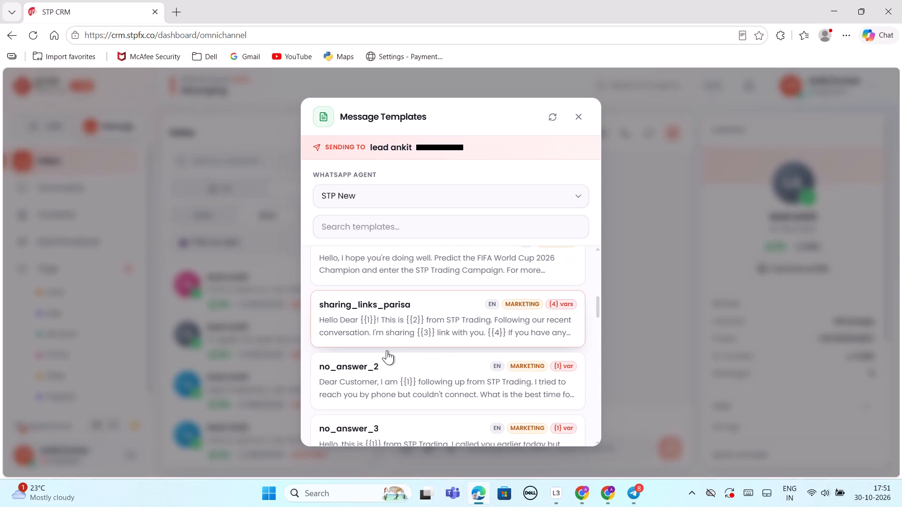
left_click(361, 374)
left_click(342, 341)
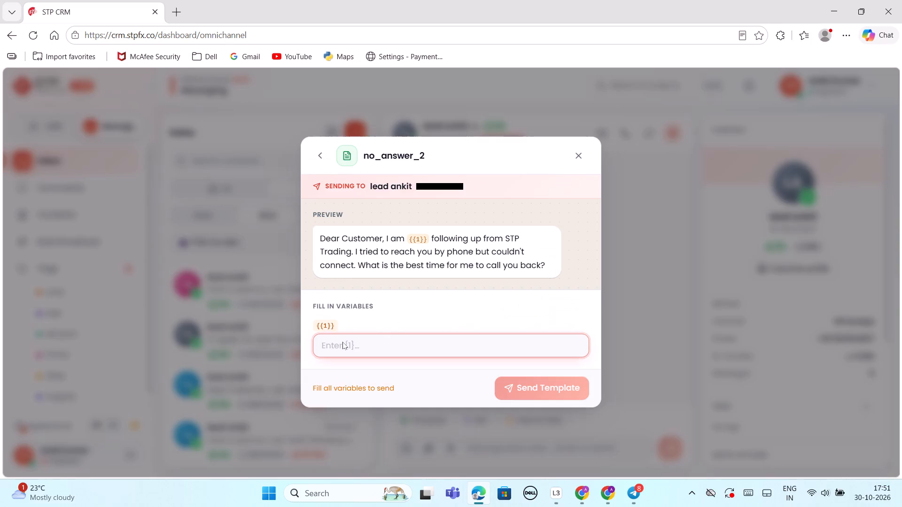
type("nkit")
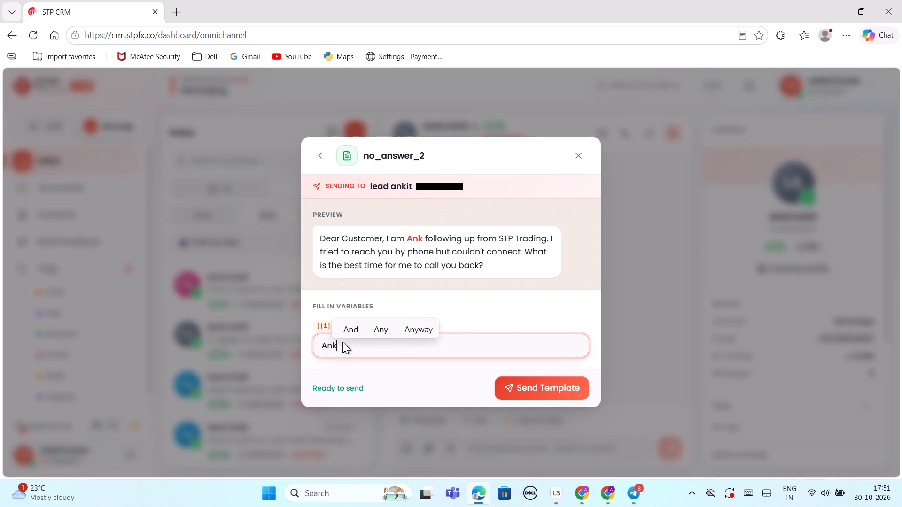
left_click(478, 304)
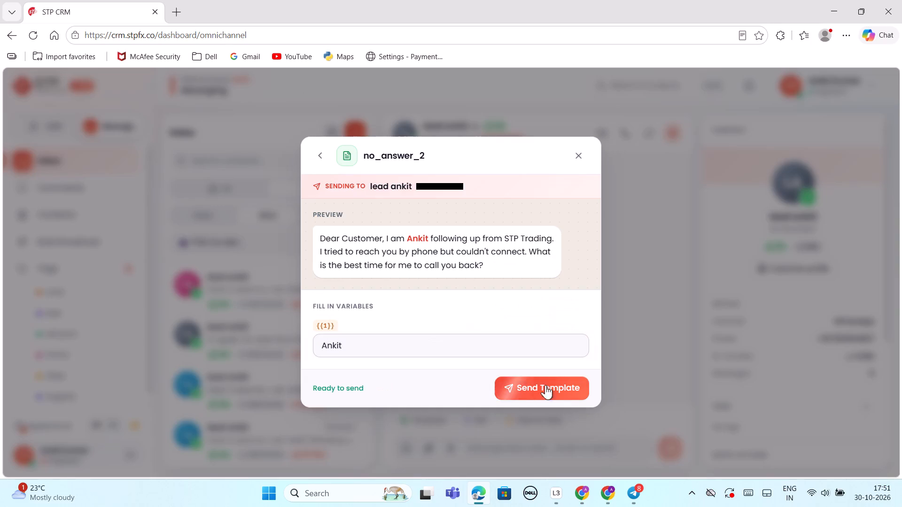
left_click(547, 393)
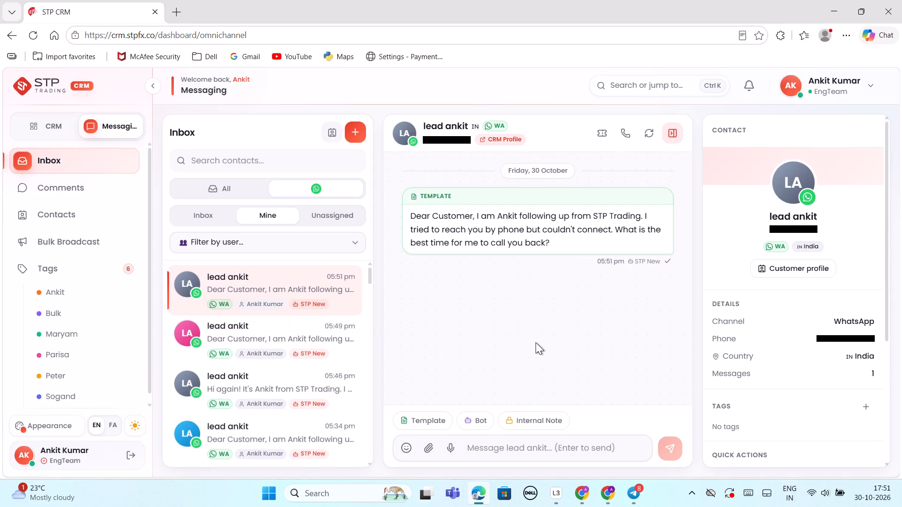
left_click(837, 8)
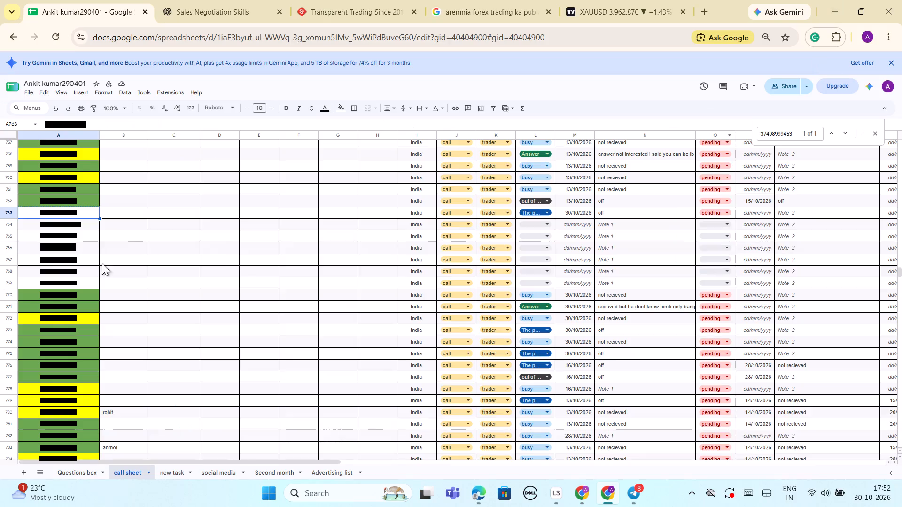
Fill the contacted number's cell in row 763 with green.
left_click(88, 282)
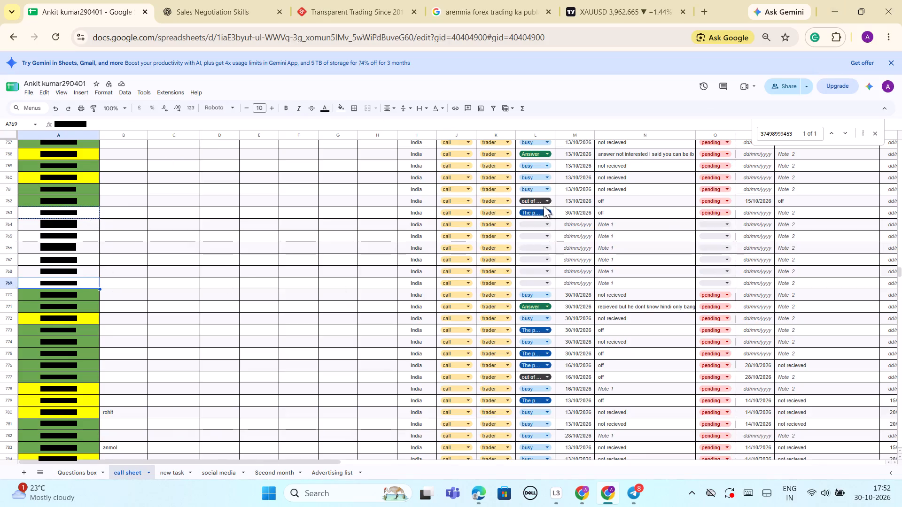
left_click(78, 214)
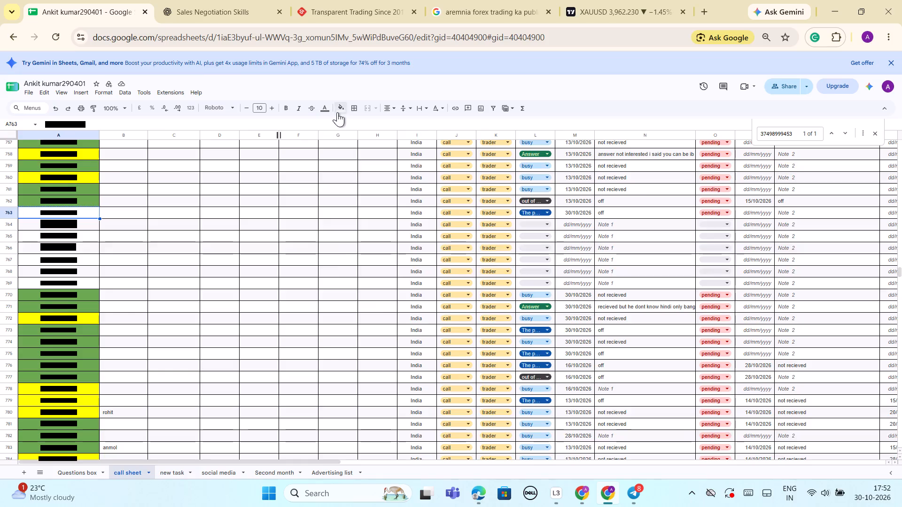
left_click(338, 111)
left_click(374, 176)
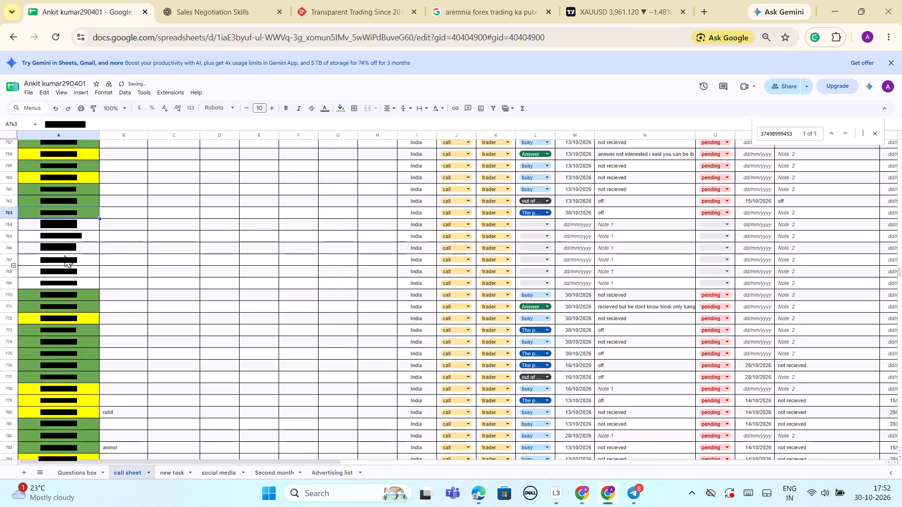
Check the ChatGPT calling script for the row 764 lead and log the call as busy, dated 30/10/2026, reusing row 770's note "not recieved".
left_click(70, 225)
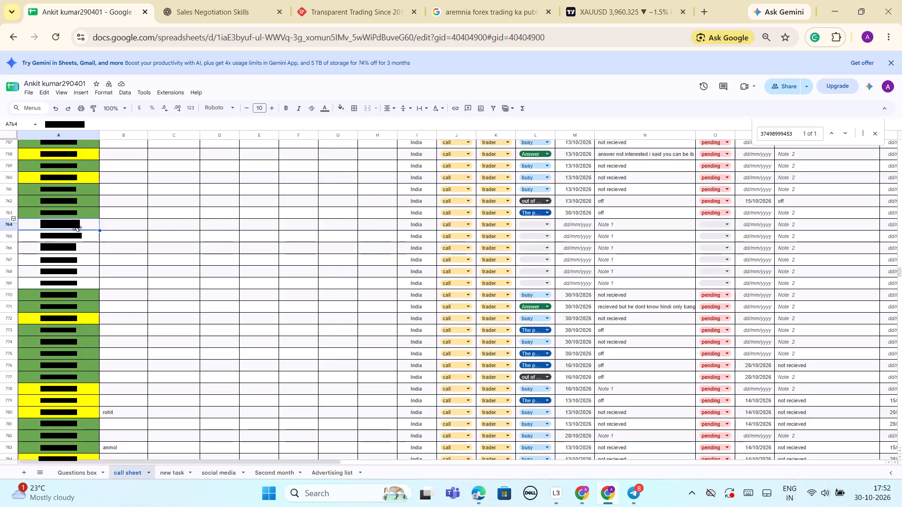
left_click(79, 224)
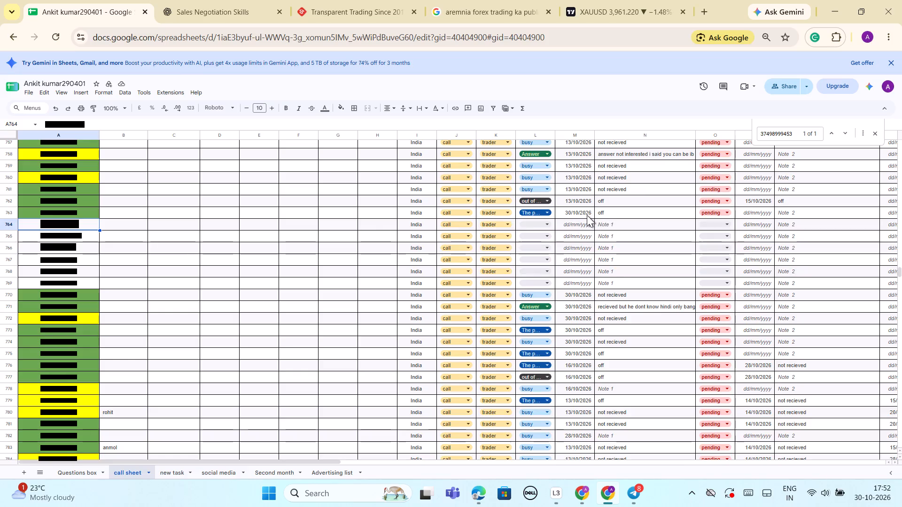
left_click(218, 3)
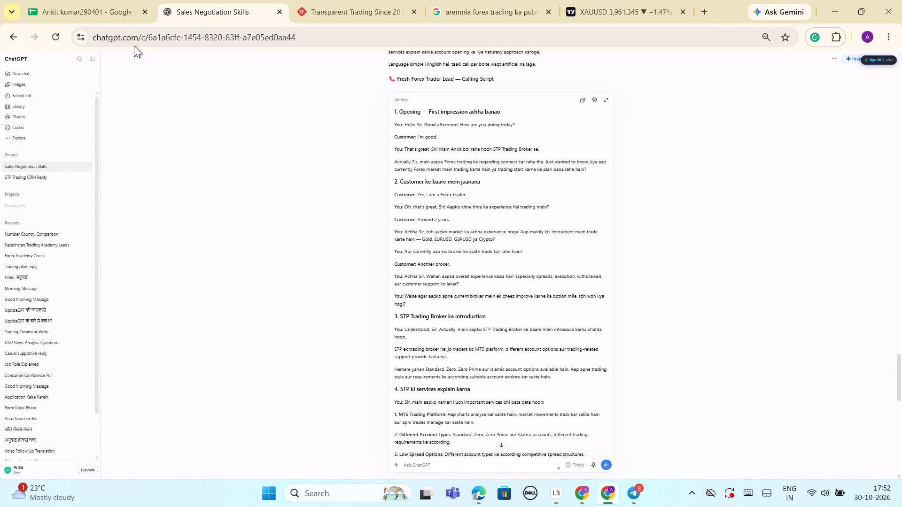
left_click(77, 23)
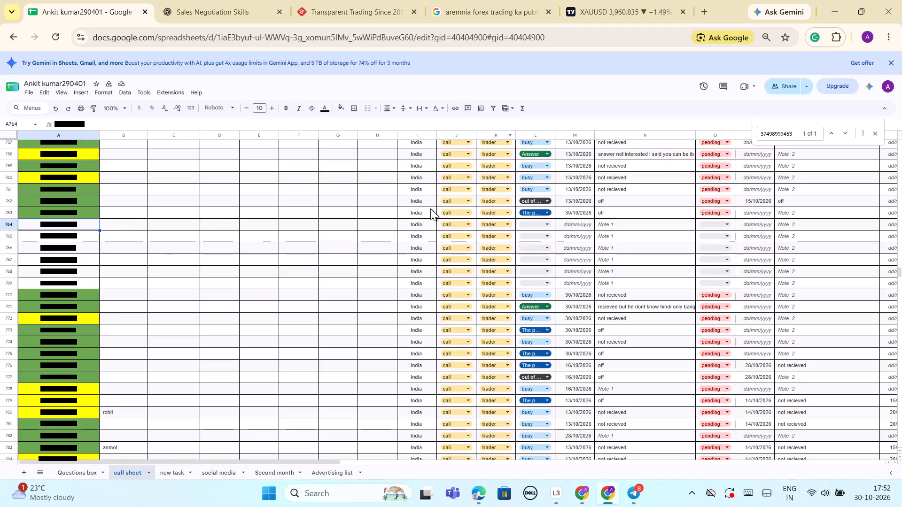
left_click(544, 224)
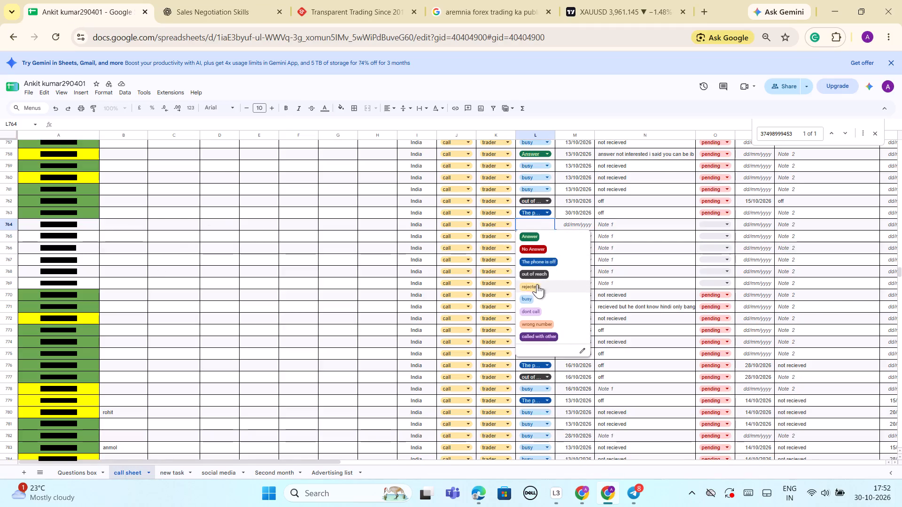
left_click(527, 299)
double_click(569, 229)
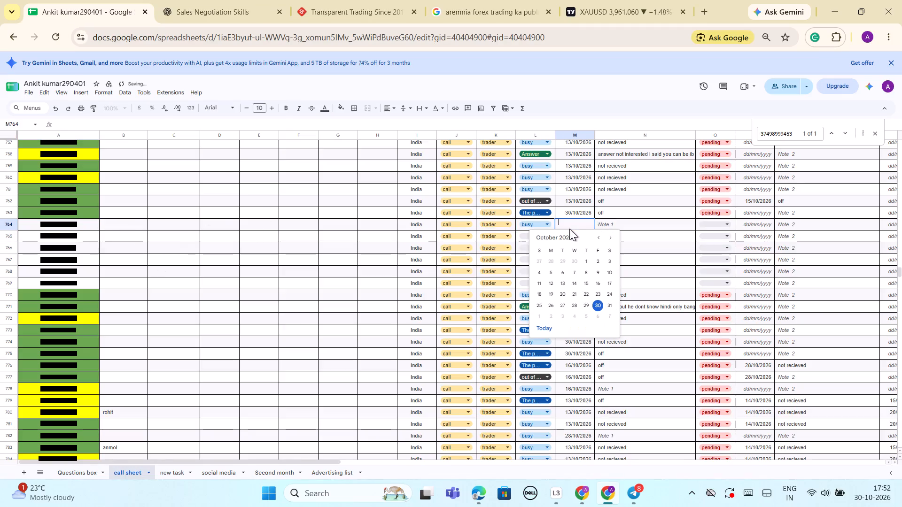
left_click(595, 306)
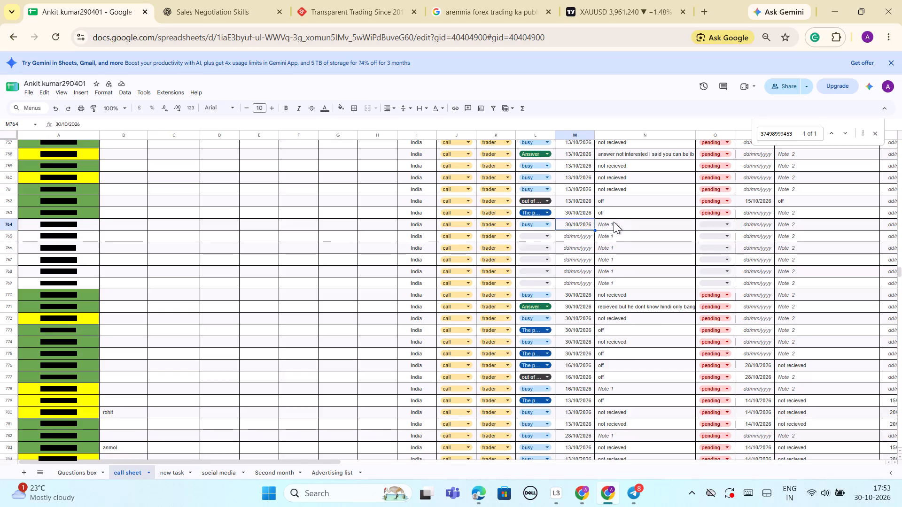
left_click(617, 296)
right_click(617, 296)
left_click(643, 199)
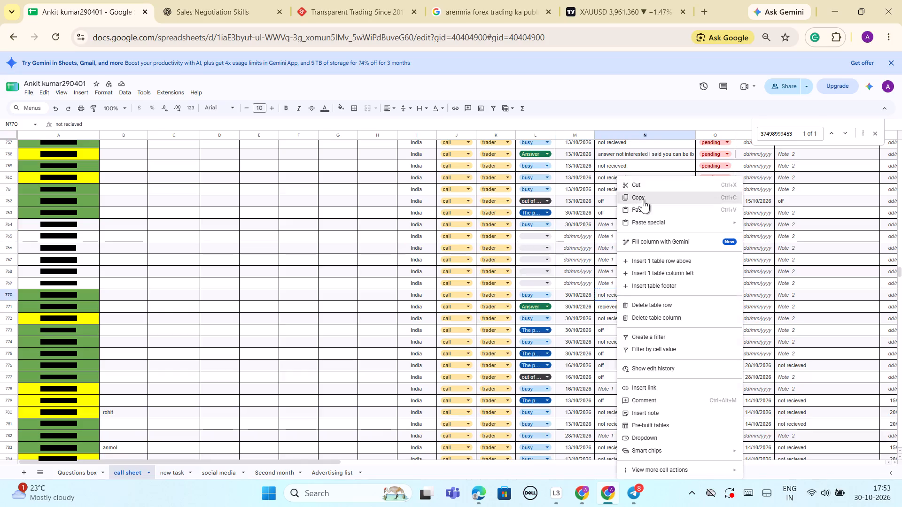
Paste the copied note "not recieved" into row 764's first note cell.
left_click(607, 227)
right_click(607, 227)
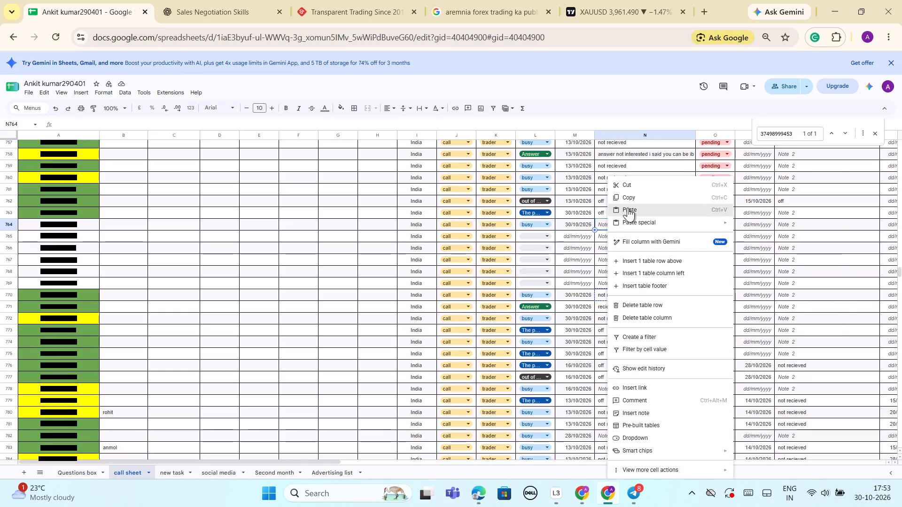
left_click(628, 207)
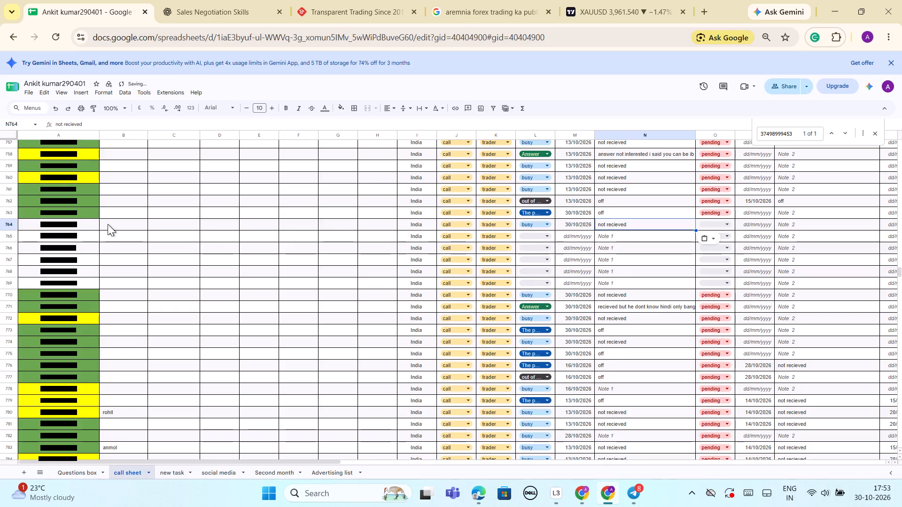
Copy row 764's phone number and start a WhatsApp chat with it in the STP CRM under the name "lead ankit".
left_click(90, 224)
right_click(86, 224)
left_click(133, 193)
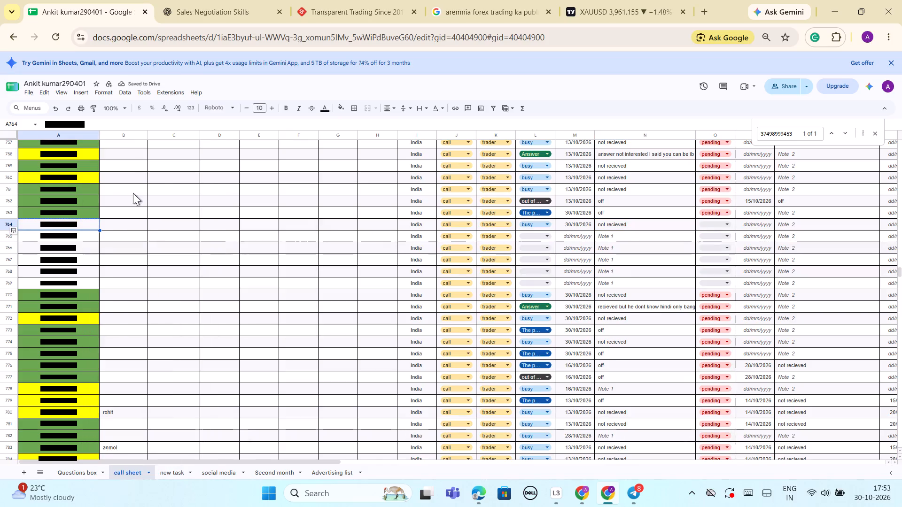
left_click(479, 496)
left_click(354, 129)
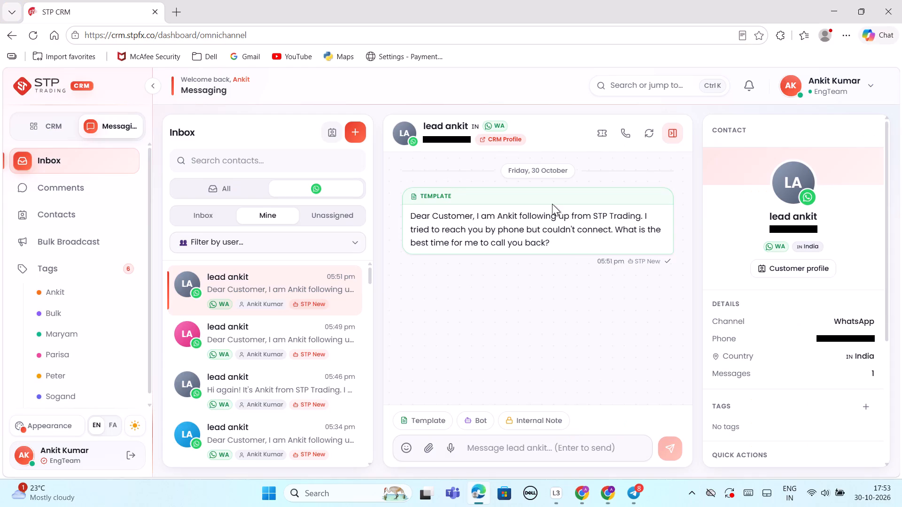
left_click(433, 195)
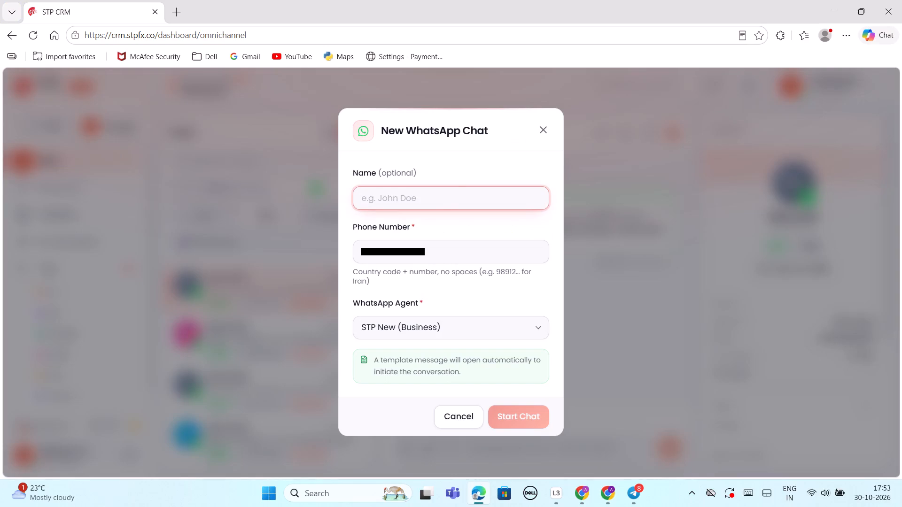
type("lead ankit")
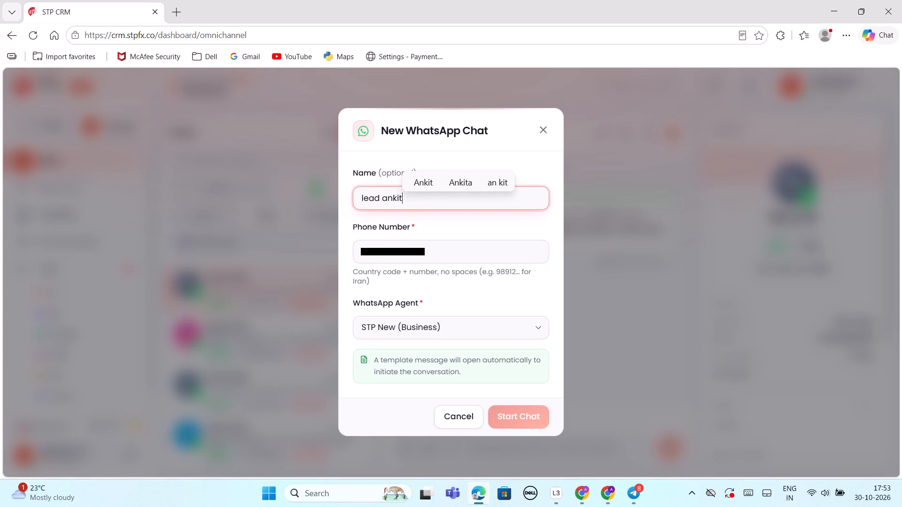
left_click(423, 259)
right_click(426, 248)
left_click(464, 300)
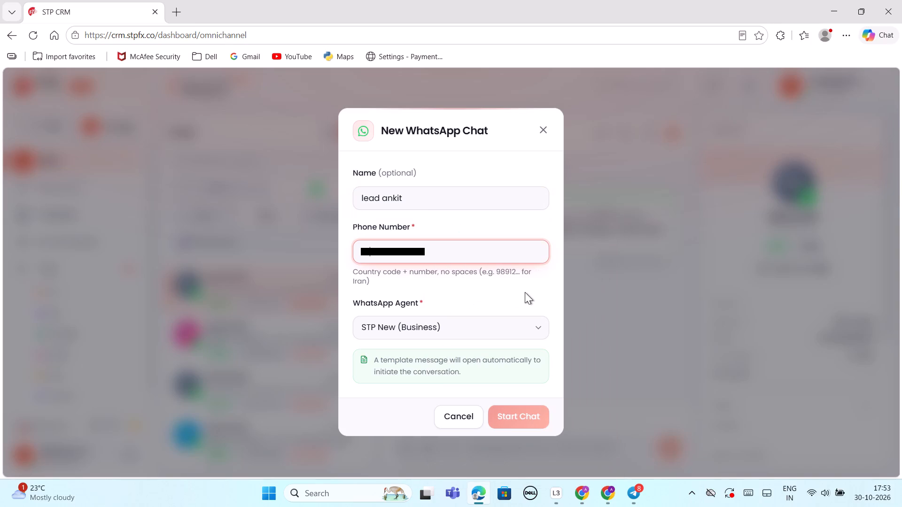
left_click(525, 417)
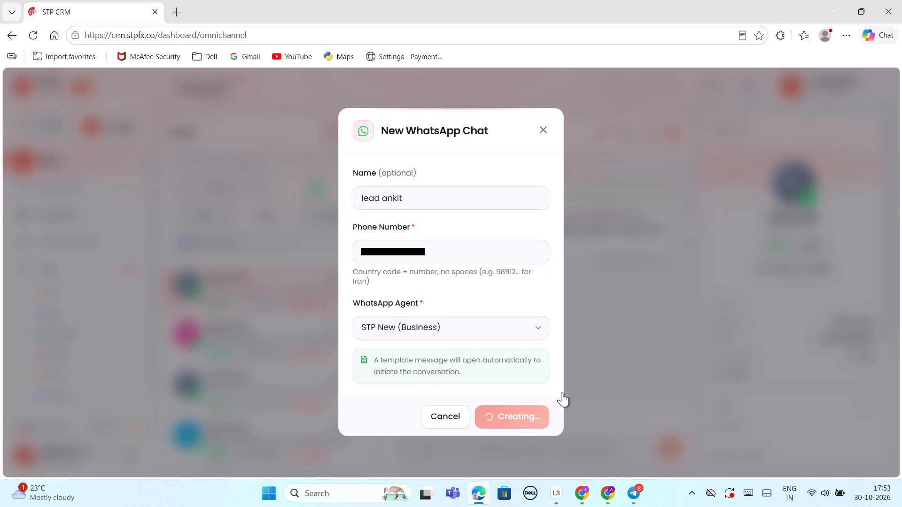
Send the lead the no_answer_2 template with the name variable filled in as "Ankit".
scroll(396, 316, "down", 1)
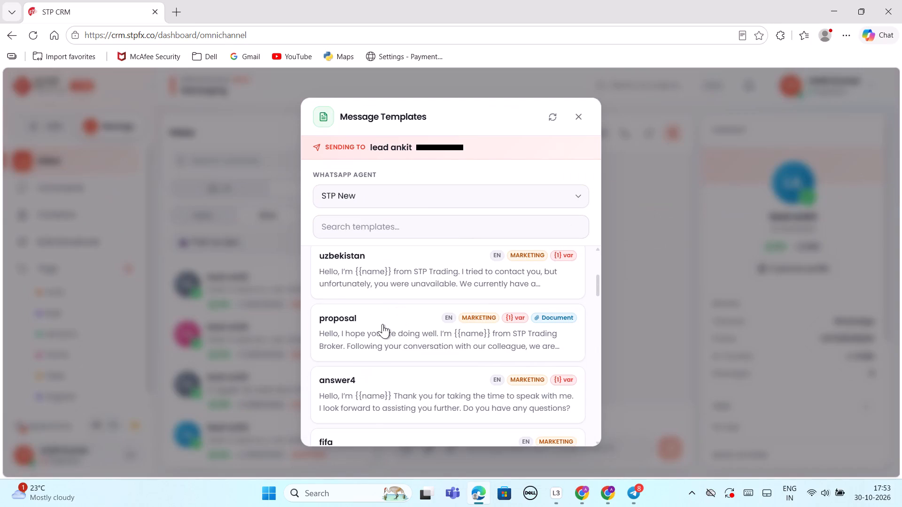
scroll(382, 324, "down", 1)
left_click(373, 367)
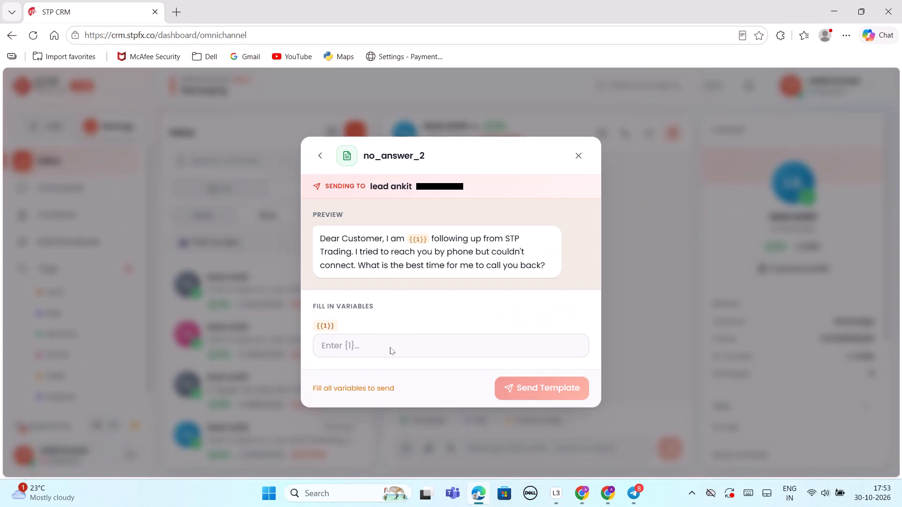
left_click(381, 341)
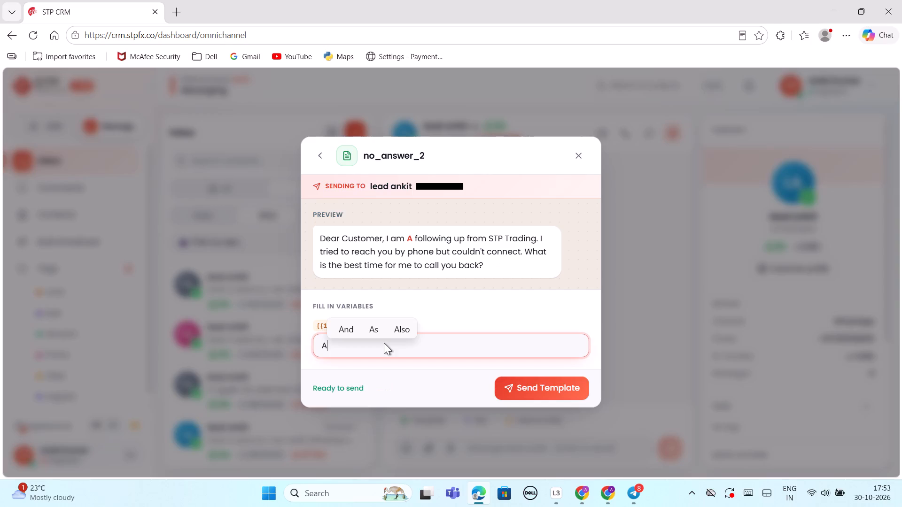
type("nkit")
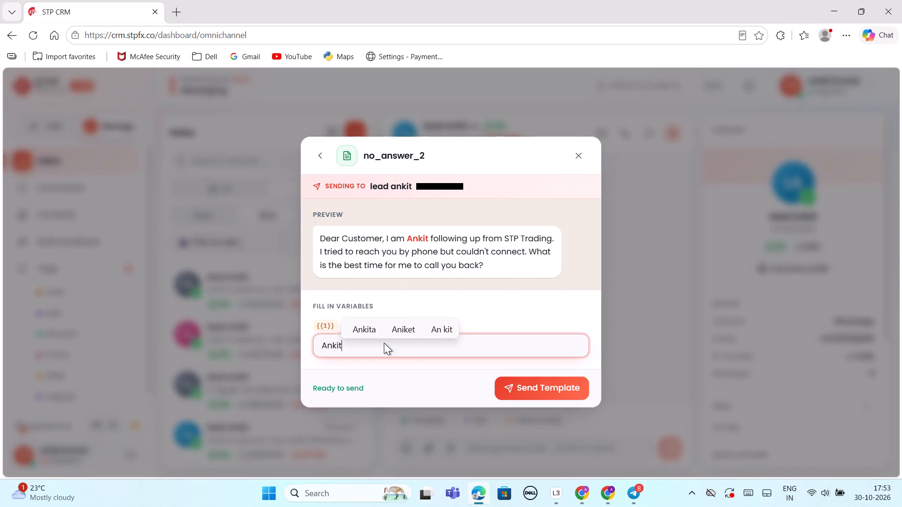
left_click(501, 300)
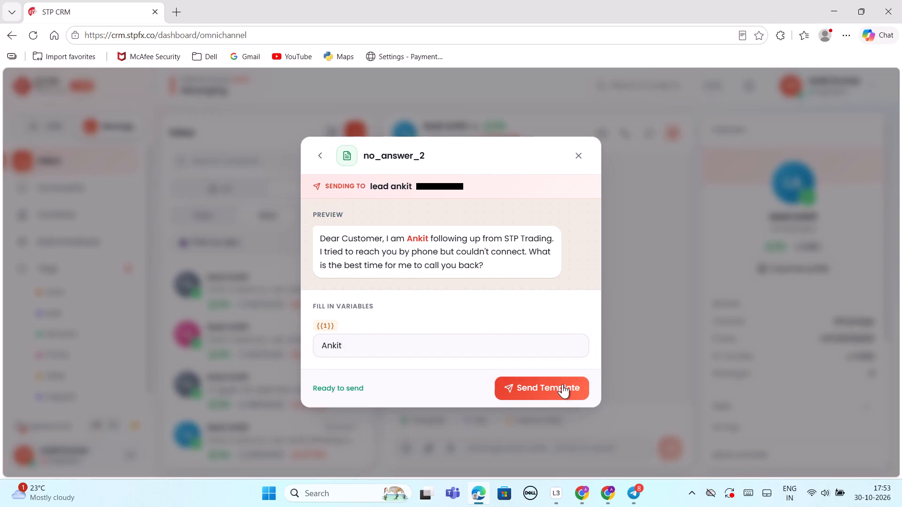
left_click(560, 387)
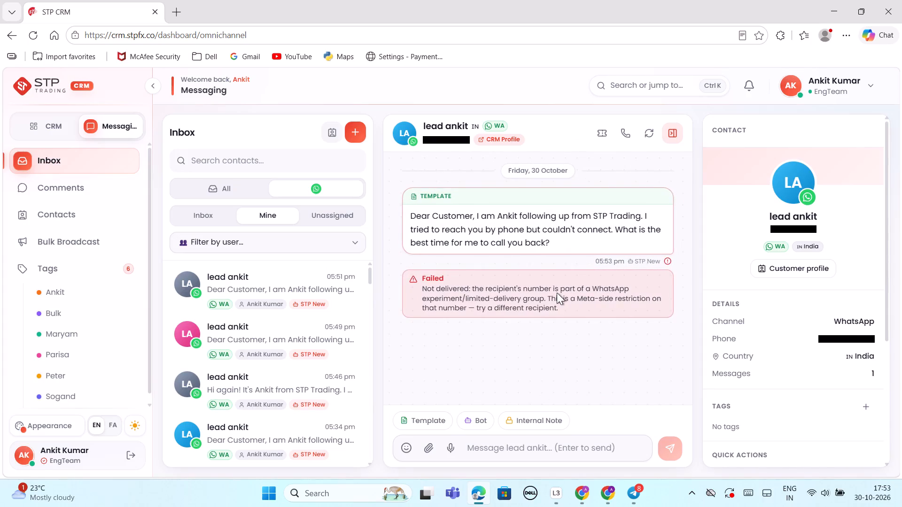
Reload the messaging inbox by way of the CRM section and show only the agent's own WhatsApp conversations.
left_click(54, 127)
left_click(125, 122)
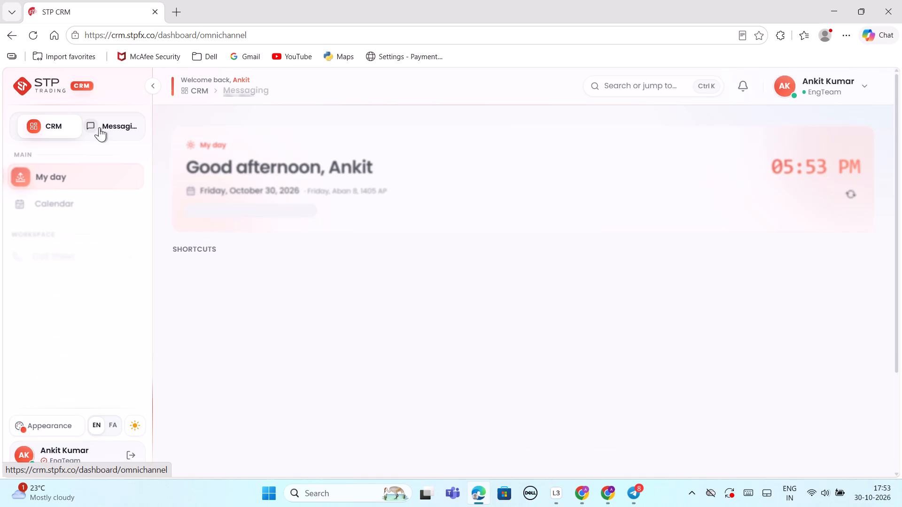
left_click(262, 216)
left_click(304, 188)
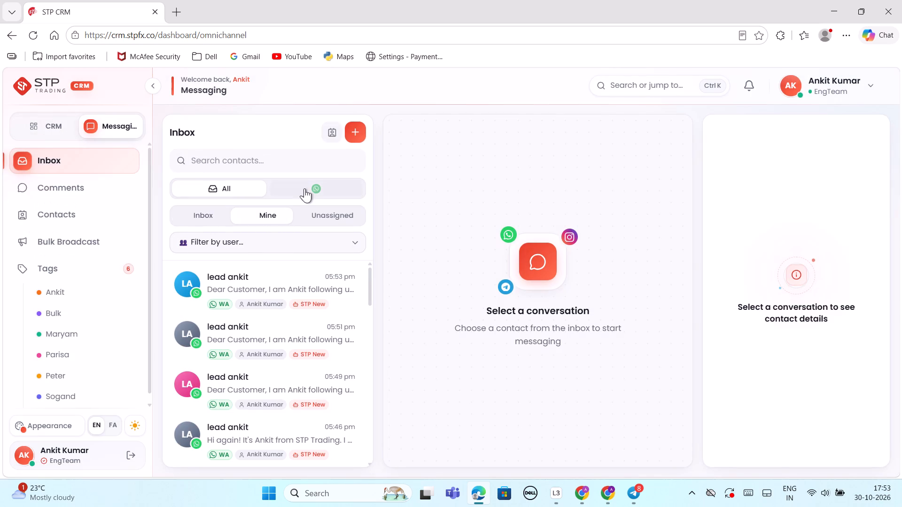
Return to the call sheet and fill the phone number cell in row 764 with yellow.
left_click(835, 6)
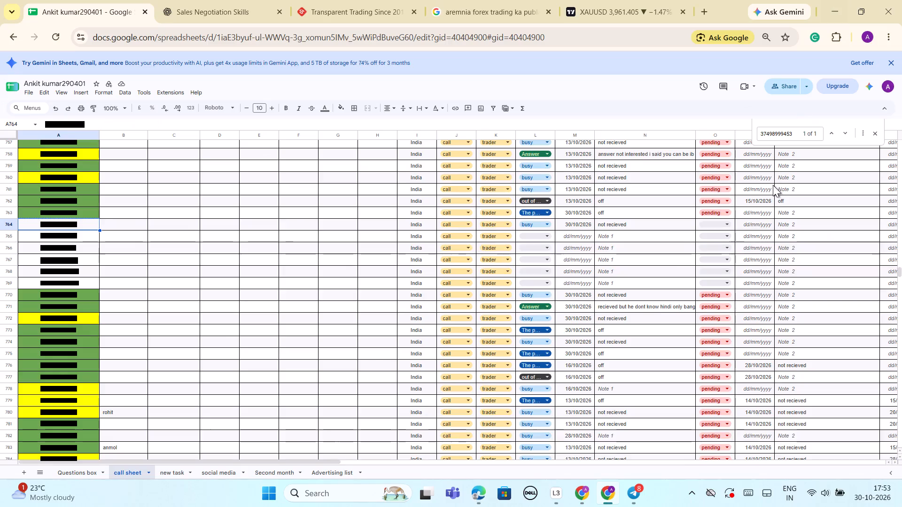
left_click(343, 110)
left_click(369, 143)
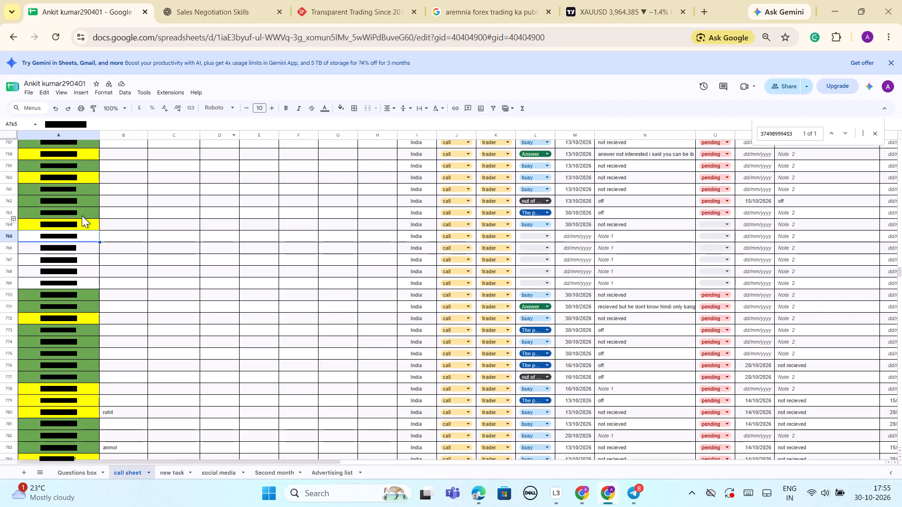
Log the row 765 call as busy, dated 30/10/2026, reusing row 764's note "not recieved".
left_click(543, 235)
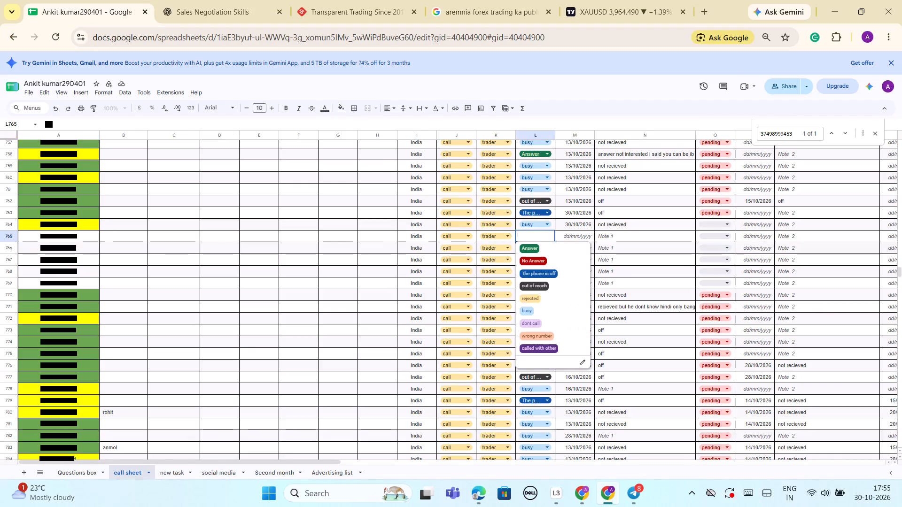
left_click(531, 311)
double_click(571, 239)
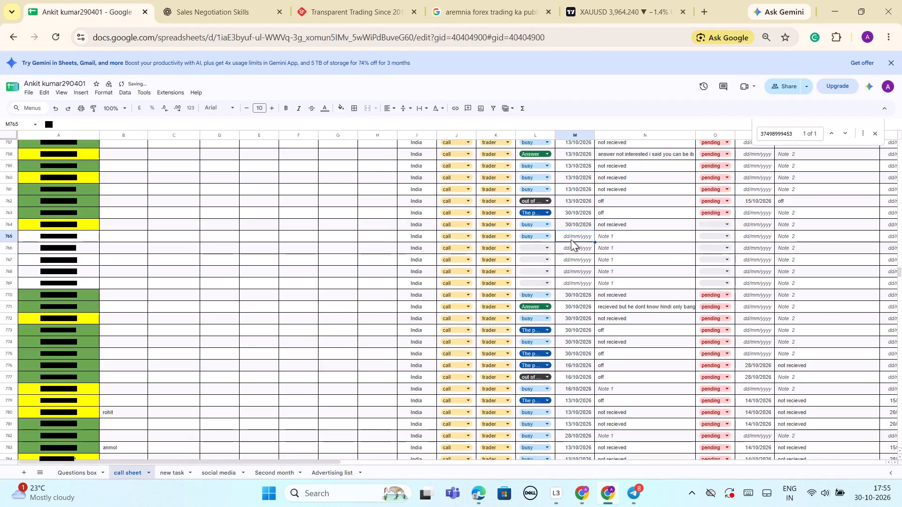
left_click(596, 317)
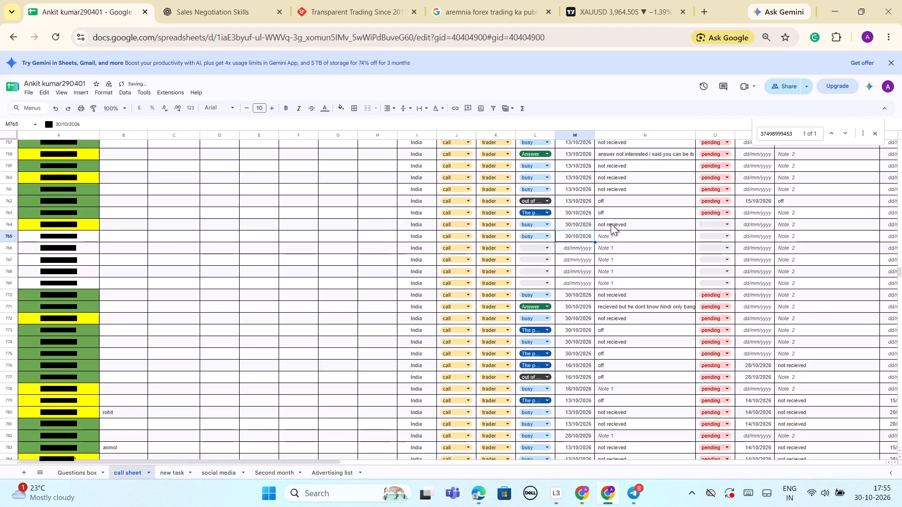
left_click(611, 223)
right_click(611, 223)
left_click(632, 199)
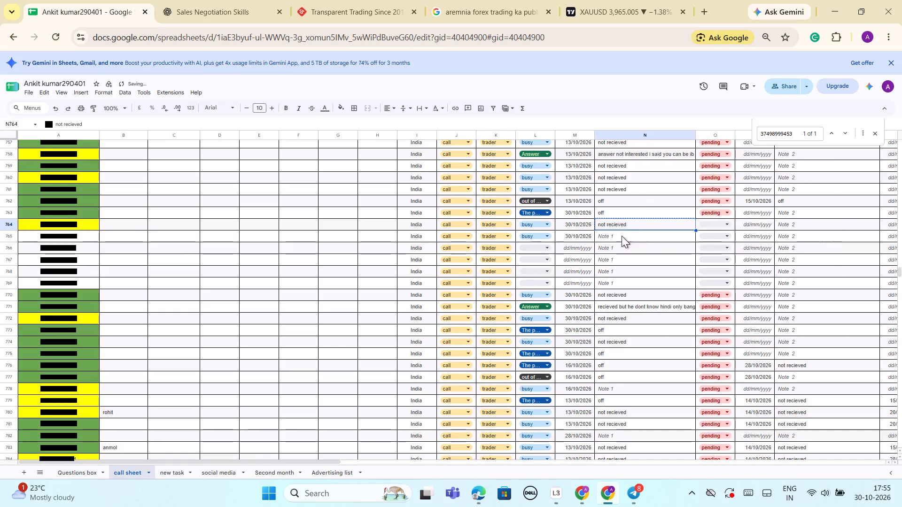
left_click(613, 237)
right_click(613, 237)
left_click(628, 210)
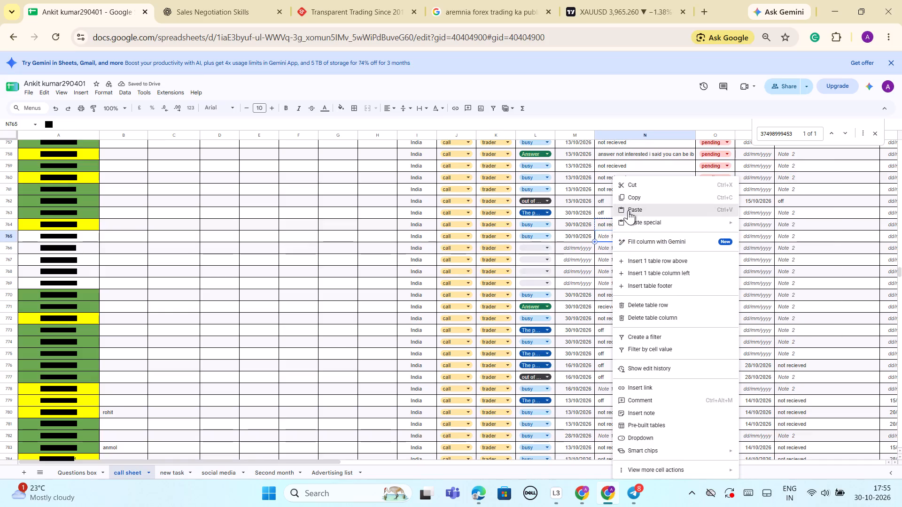
Copy the row 765 phone number and start a new WhatsApp chat with it in the STP CRM, named "lead ankit".
left_click(64, 236)
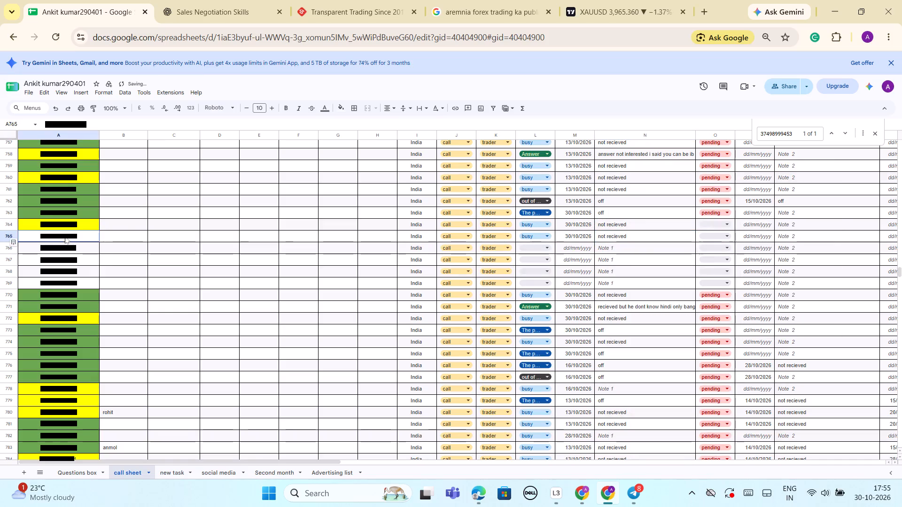
right_click(65, 236)
left_click(102, 197)
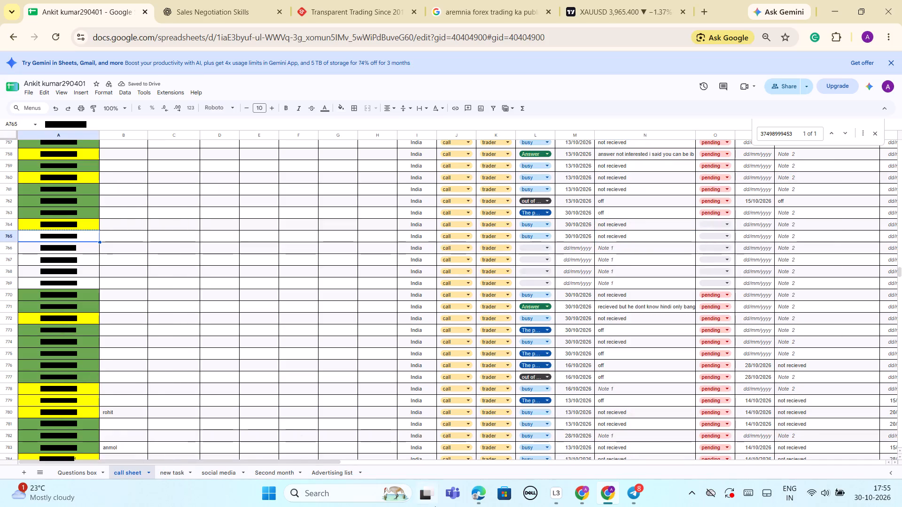
left_click(478, 492)
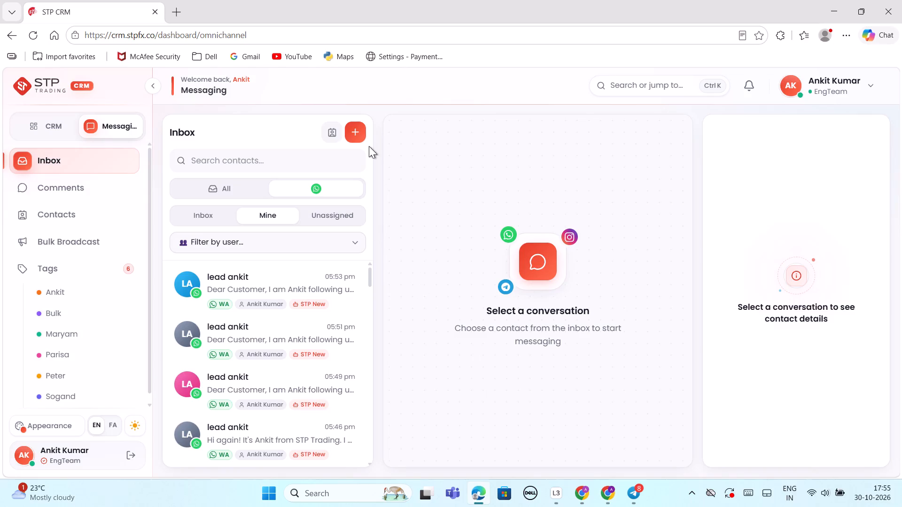
left_click(357, 138)
left_click(407, 203)
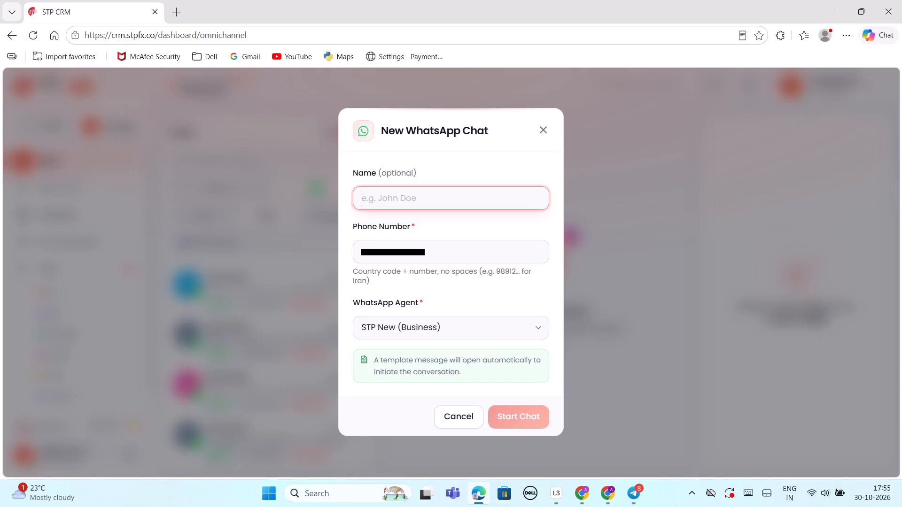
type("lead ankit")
left_click(394, 253)
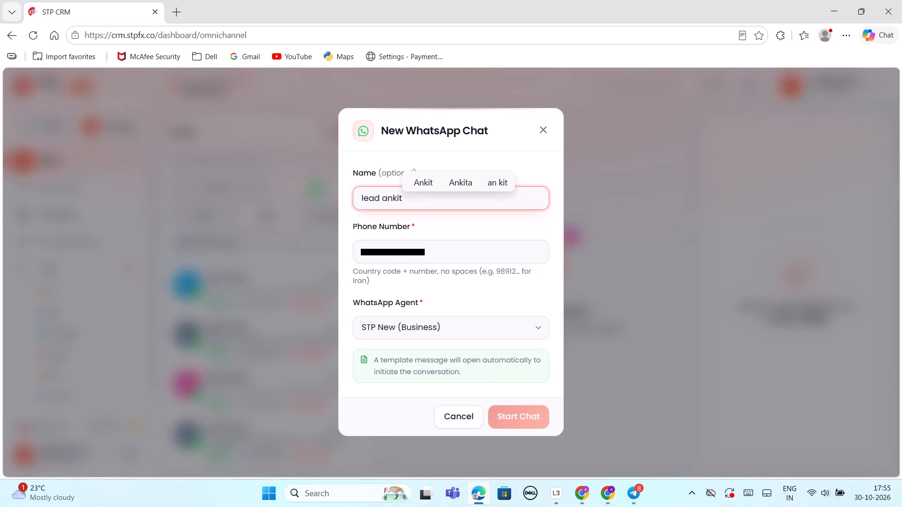
right_click(396, 251)
left_click(457, 299)
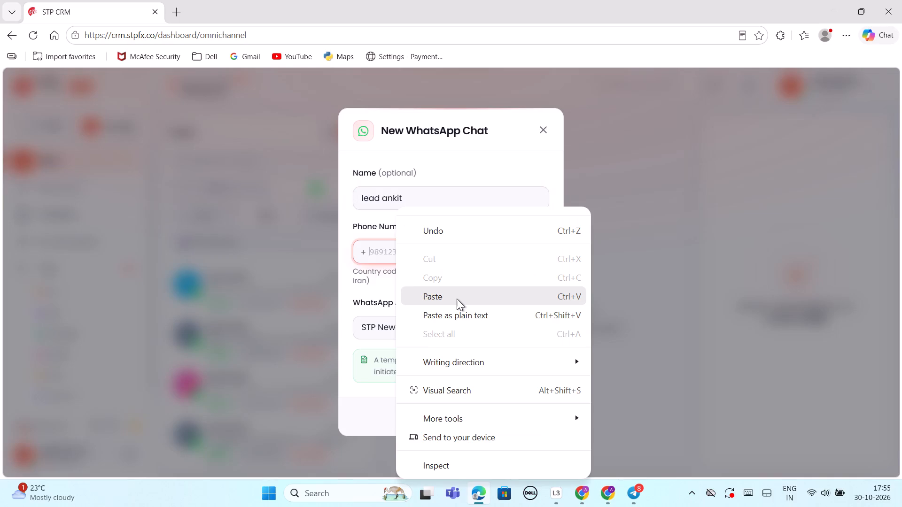
left_click(523, 419)
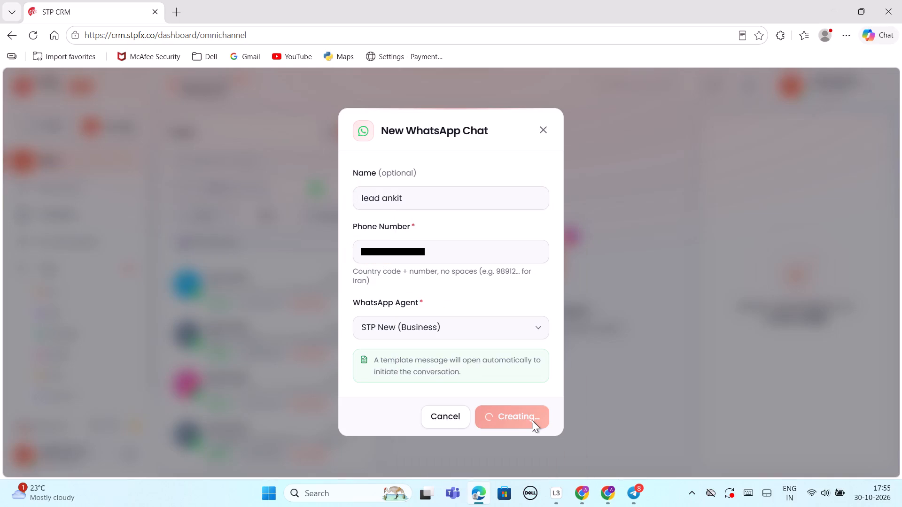
Send the no_answer_2 template with its variable filled in as "Ankit", and check the refreshed messaging inbox.
scroll(434, 243, "down", 2)
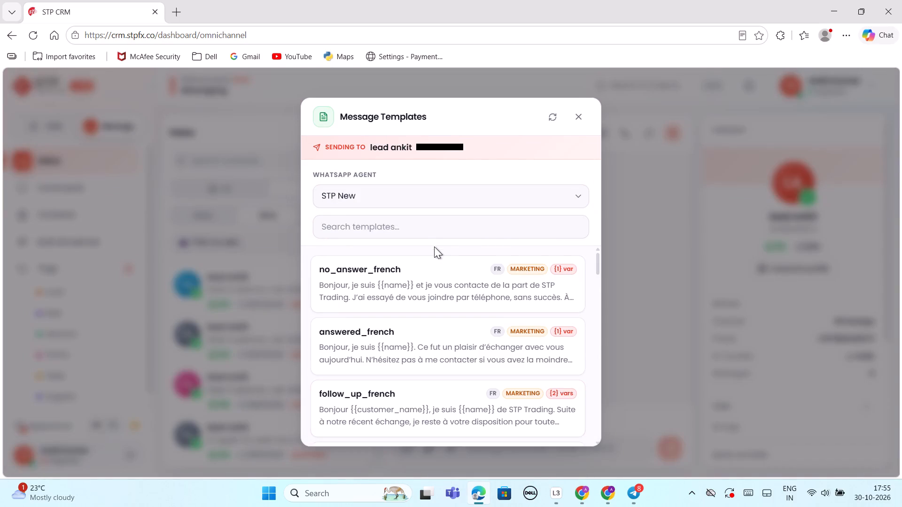
scroll(441, 267, "down", 1)
scroll(388, 310, "down", 1)
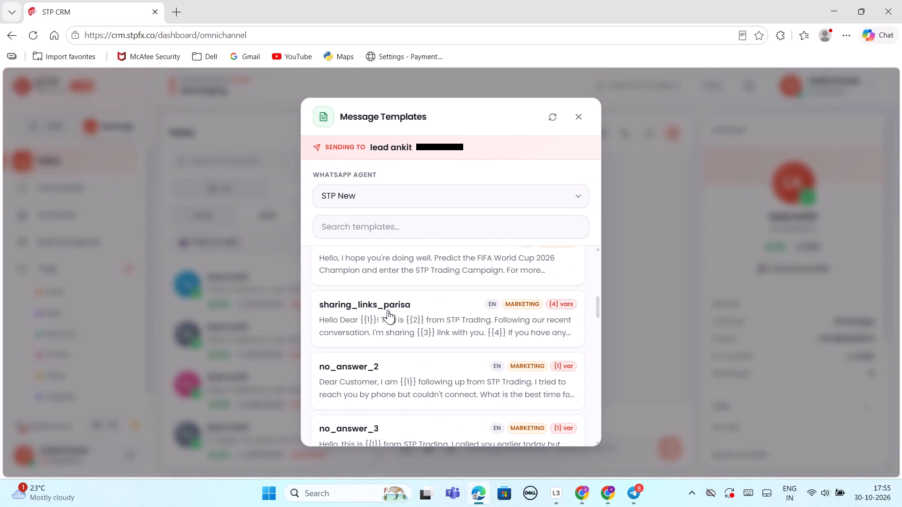
left_click(404, 372)
left_click(373, 343)
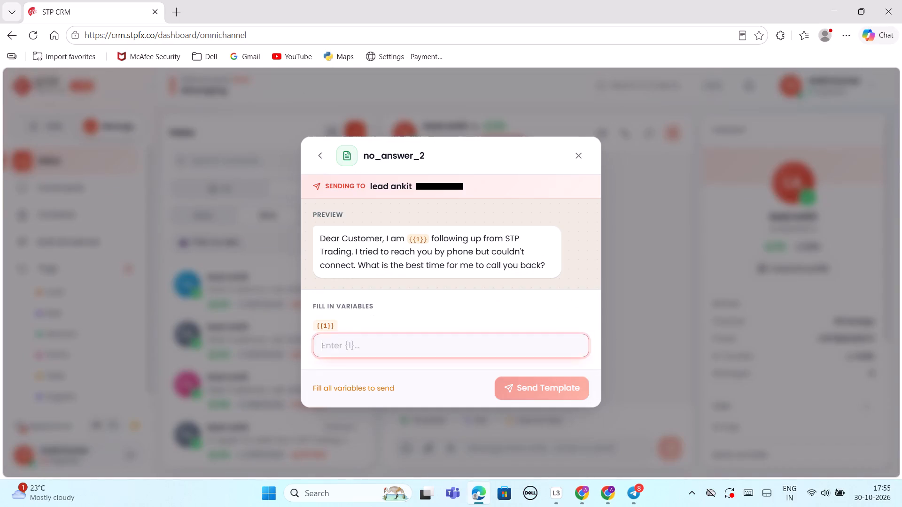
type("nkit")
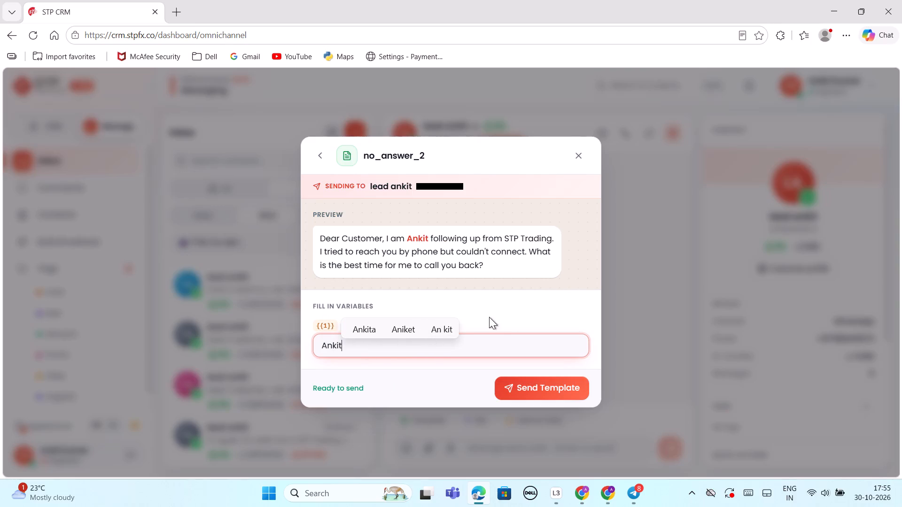
left_click(509, 316)
left_click(528, 387)
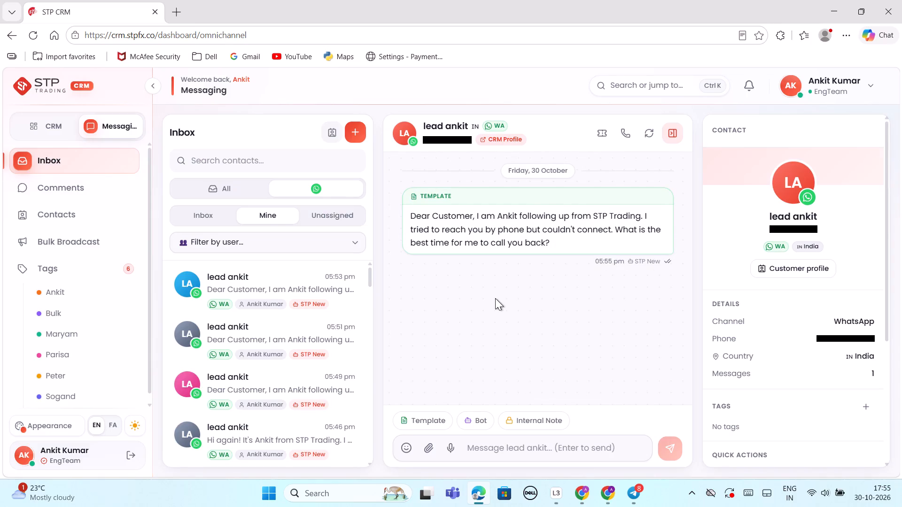
left_click(55, 122)
left_click(111, 119)
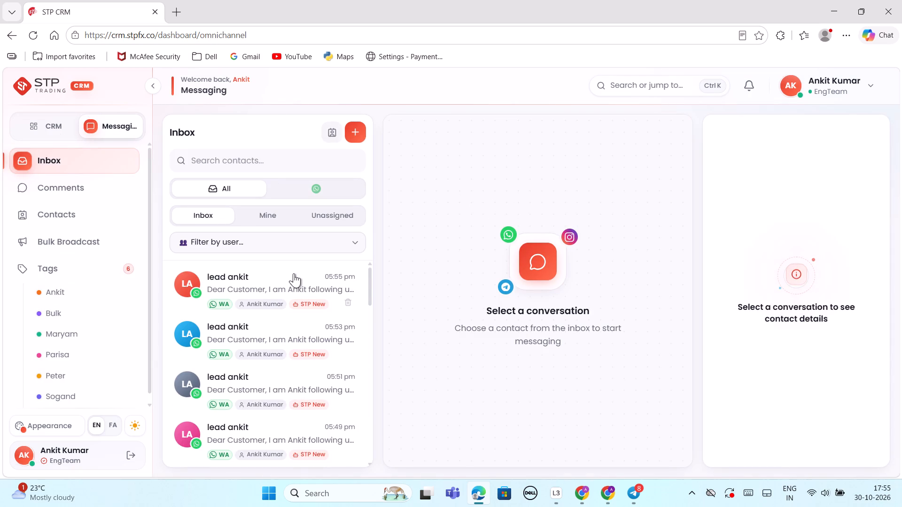
scroll(288, 310, "down", 1)
scroll(288, 310, "up", 1)
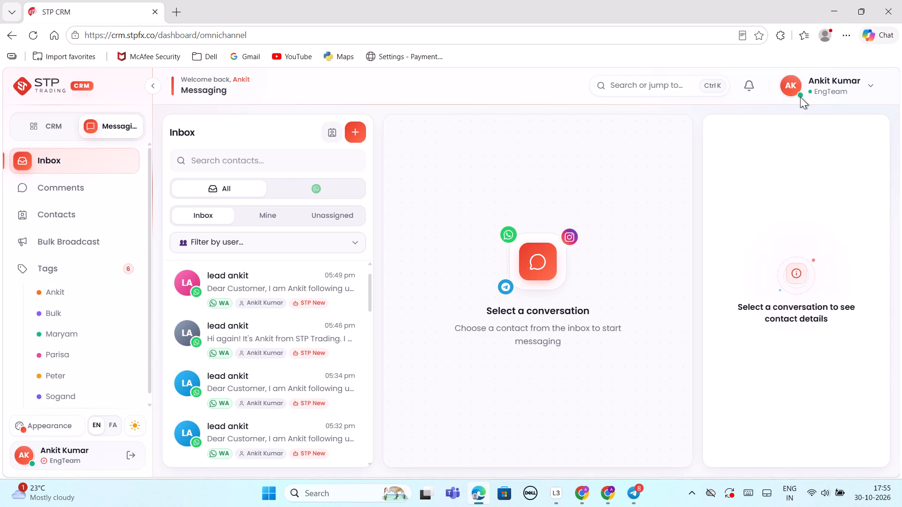
Back in the call sheet, fill the contacted number's cell in row 765 with green.
left_click(839, 12)
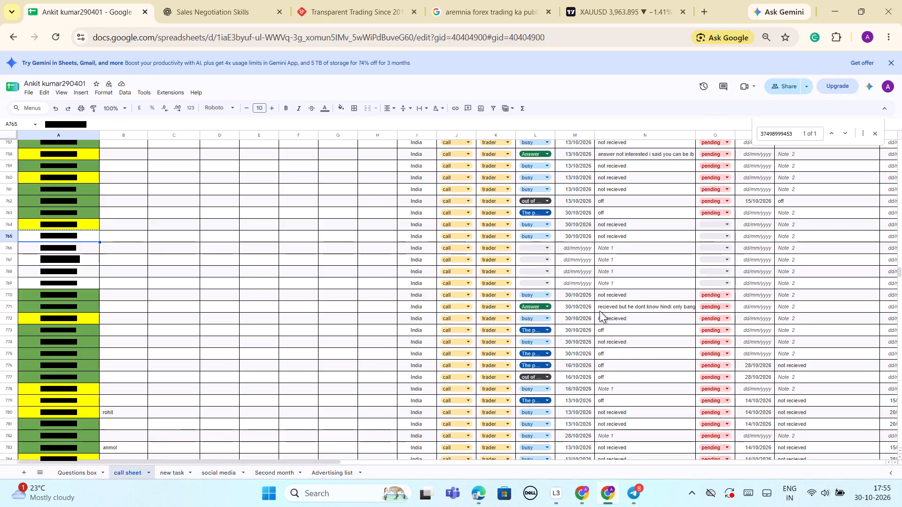
left_click(342, 106)
left_click(375, 174)
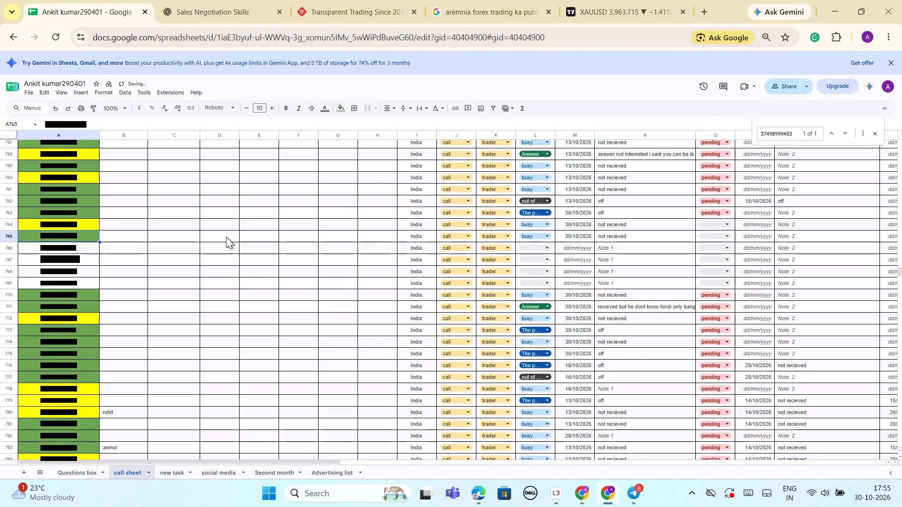